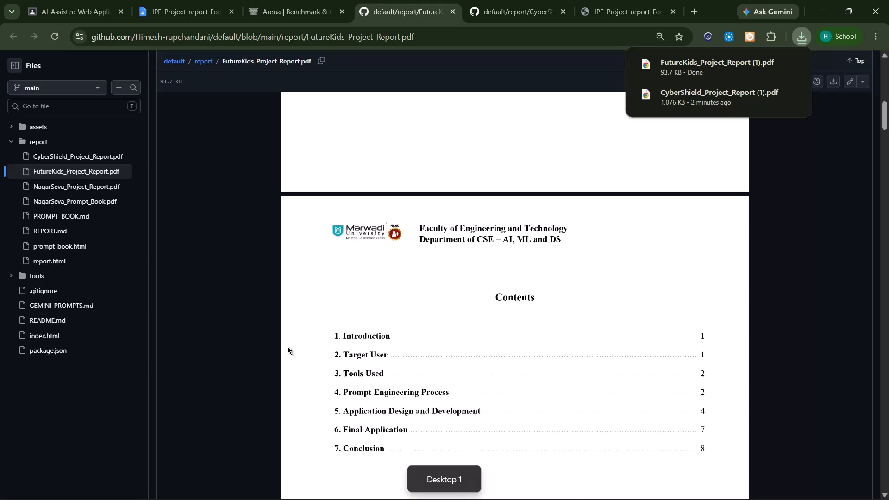
# Open the NagarSeva_Project_Report.pdf file on GitHub from the link in the Arena conversation.
pyautogui.click(282, 0)
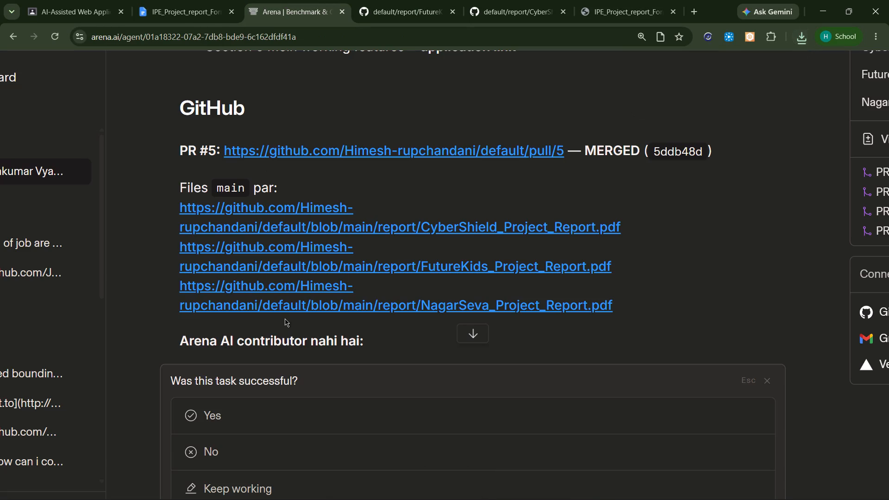
pyautogui.click(277, 298)
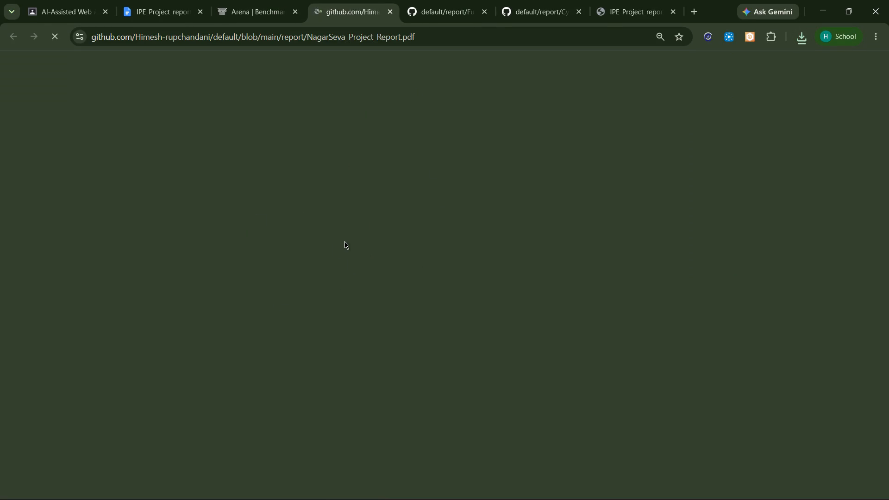
# Review the NagarSeva project report from the cover page through the Final Application section, loading more pages when needed.
pyautogui.scroll(1, 344, 241)
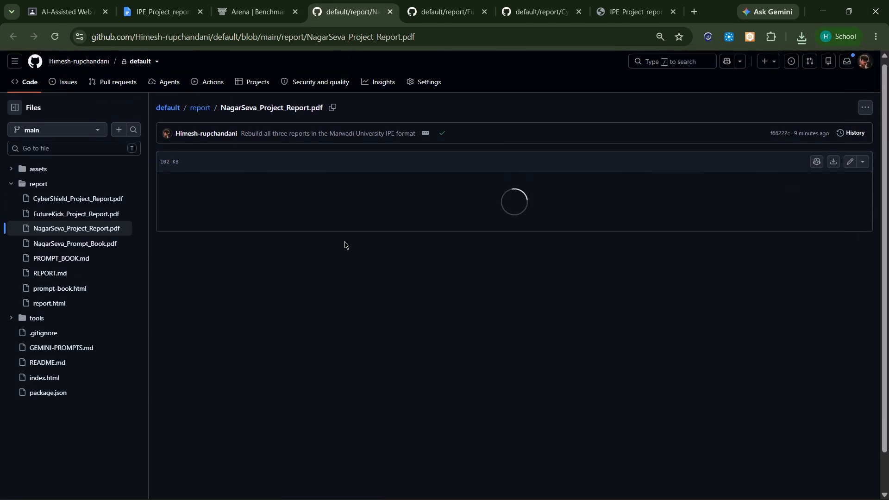
pyautogui.scroll(1, 344, 241)
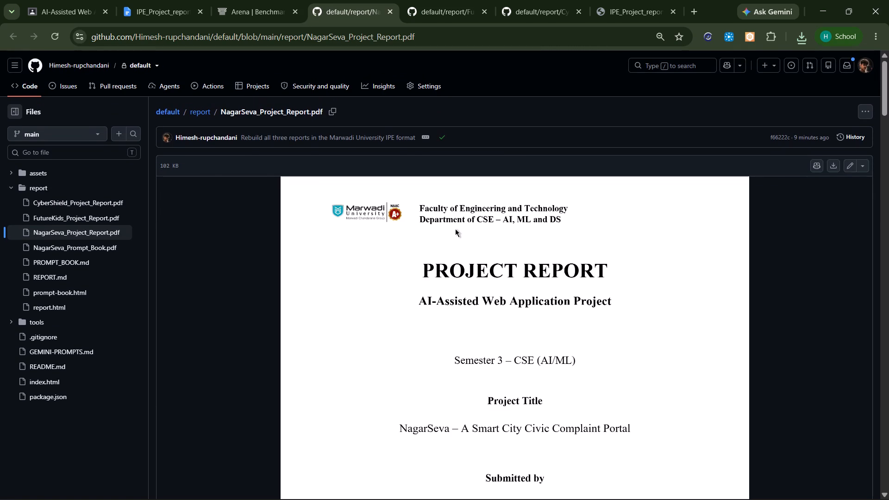
pyautogui.scroll(-13, 548, 353)
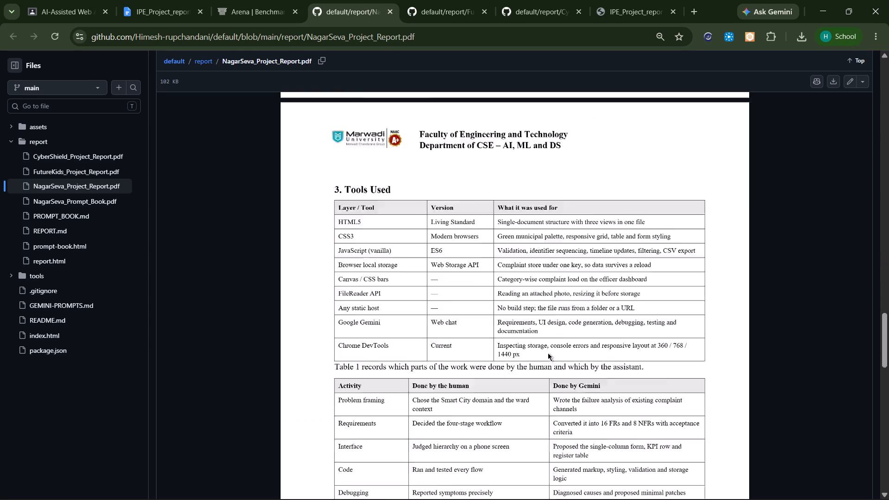
pyautogui.scroll(-3, 548, 353)
pyautogui.click(523, 456)
pyautogui.scroll(-2, 523, 456)
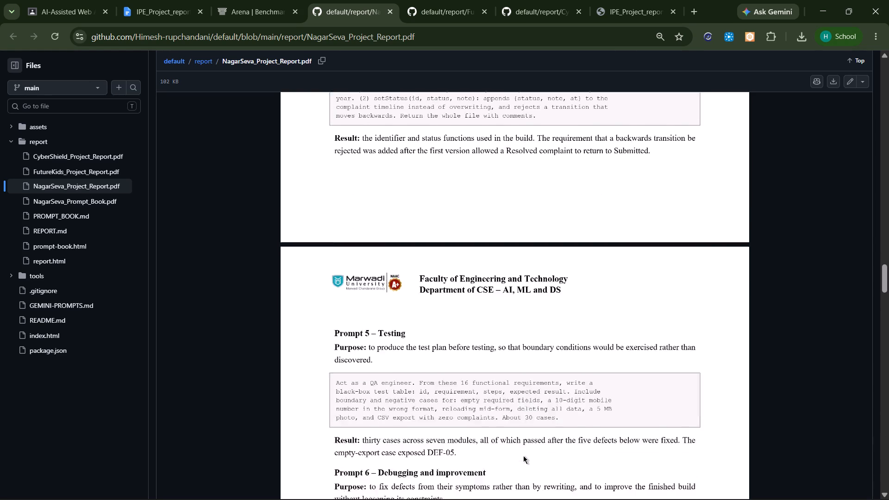
pyautogui.scroll(-6, 523, 456)
pyautogui.scroll(3, 522, 343)
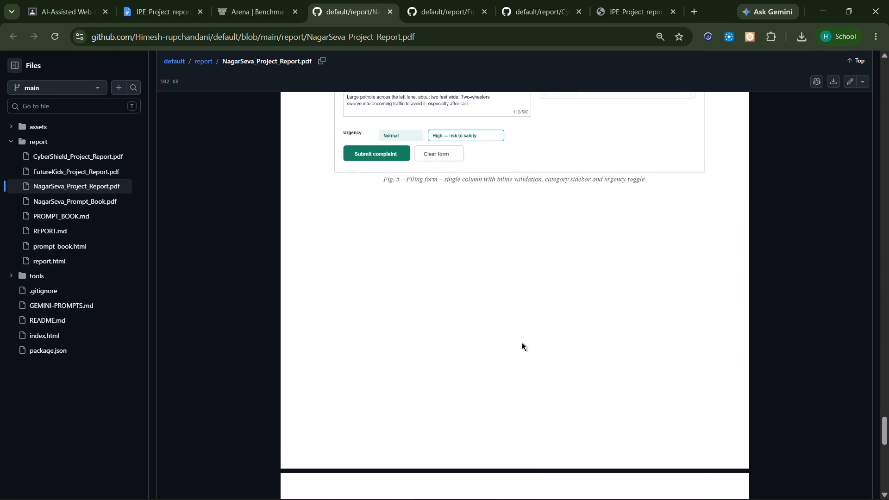
pyautogui.scroll(3, 522, 343)
pyautogui.scroll(-2, 522, 343)
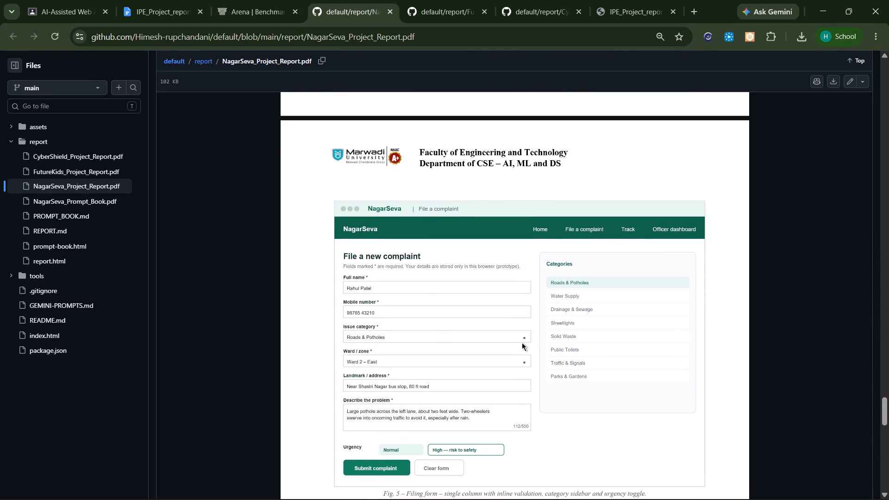
pyautogui.scroll(-8, 522, 343)
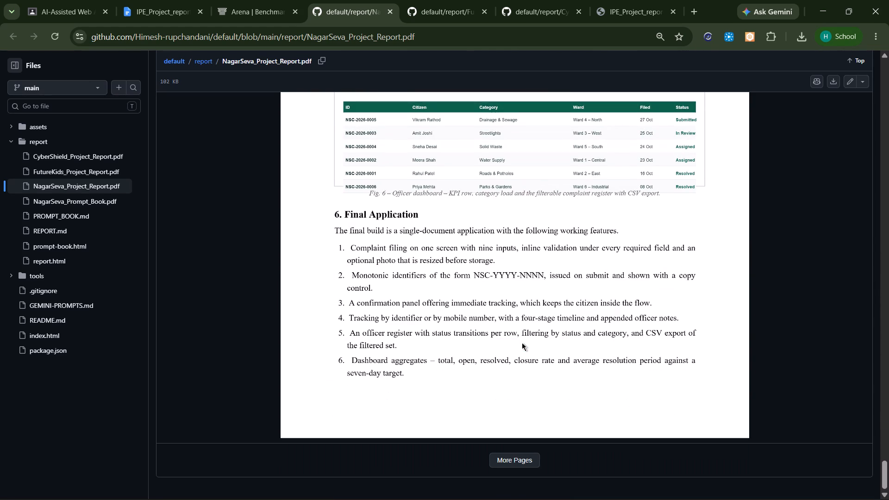
# Load the remaining pages of the NagarSeva report and review the testing and defect tables through the report's end.
pyautogui.click(514, 462)
pyautogui.scroll(-2, 515, 389)
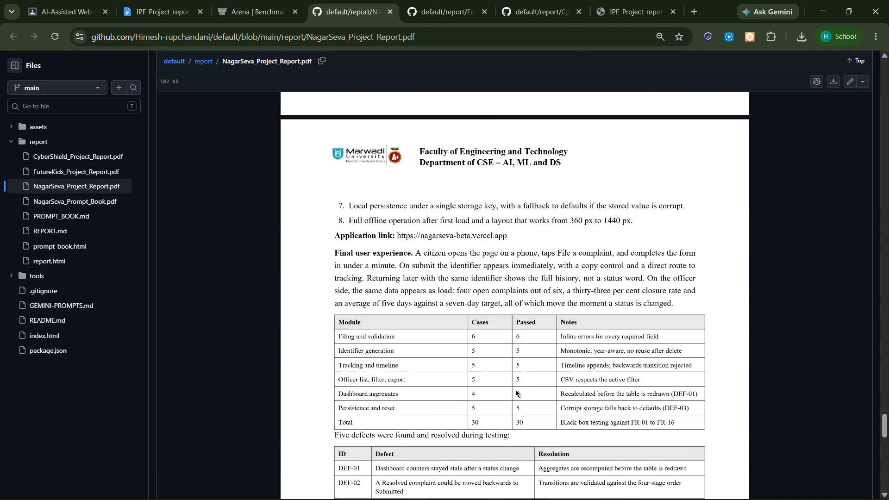
pyautogui.scroll(-9, 515, 389)
pyautogui.scroll(1, 515, 389)
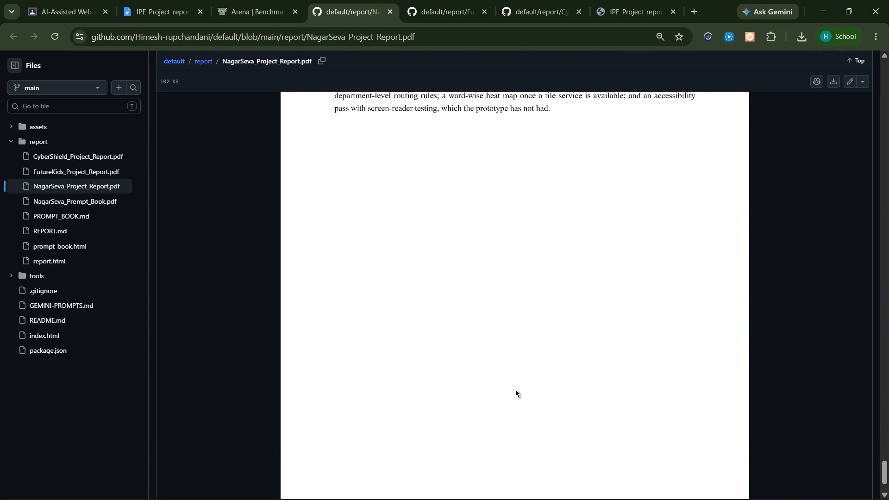
# Look back through the NagarSeva report from the officer dashboard figure to the Target User section, checking screens and the data model.
pyautogui.scroll(1, 515, 389)
pyautogui.scroll(-2, 515, 389)
pyautogui.scroll(8, 515, 389)
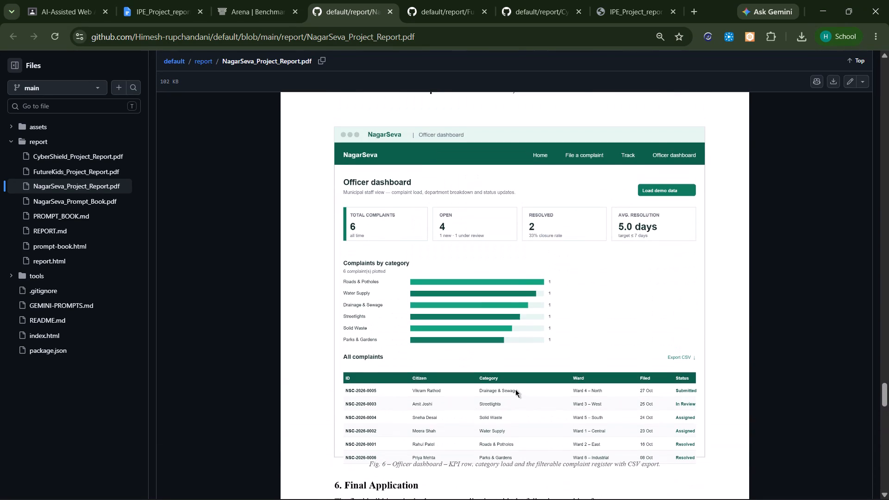
pyautogui.scroll(1, 515, 389)
pyautogui.scroll(1, 598, 245)
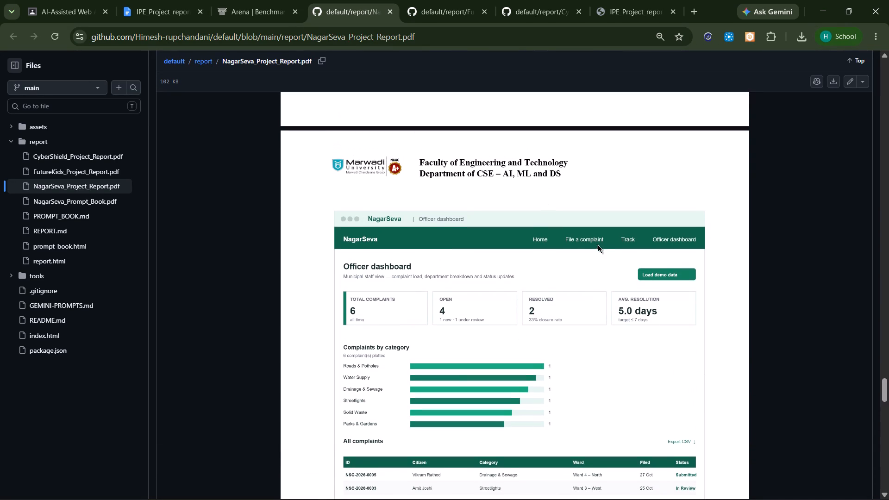
pyautogui.scroll(4, 598, 245)
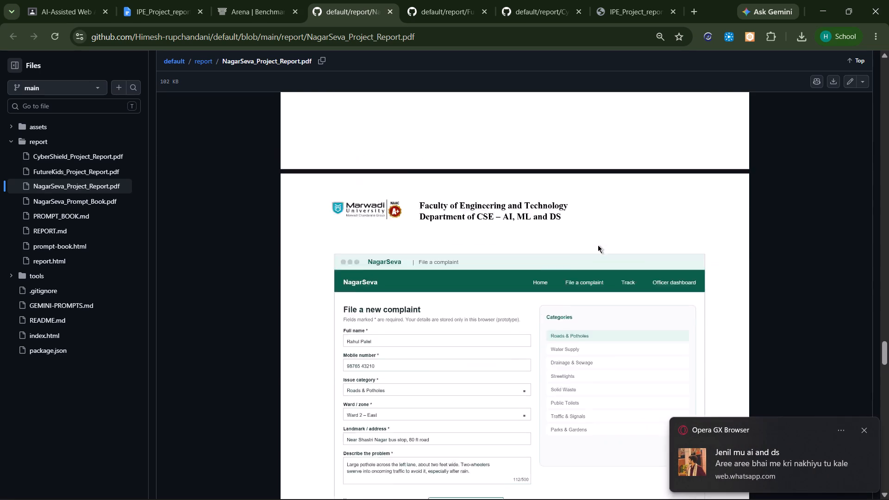
pyautogui.scroll(2, 598, 245)
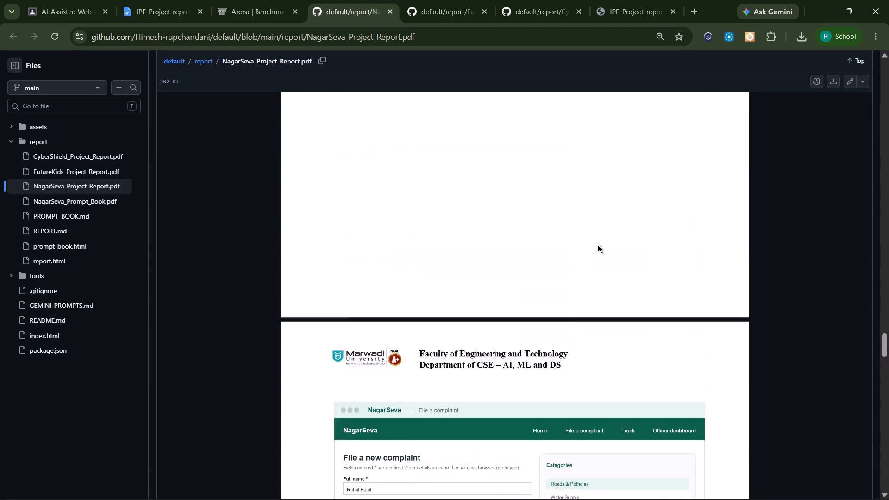
pyautogui.scroll(2, 598, 245)
pyautogui.scroll(-1, 598, 245)
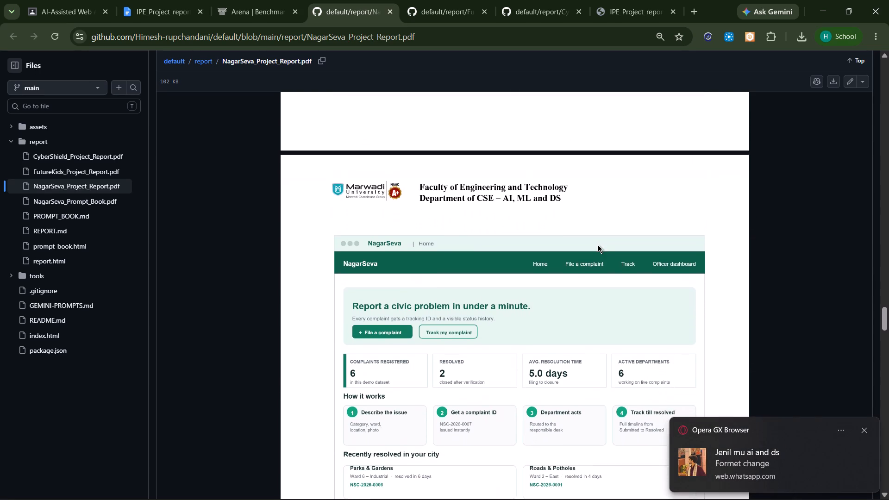
pyautogui.scroll(-1, 598, 245)
pyautogui.scroll(4, 598, 245)
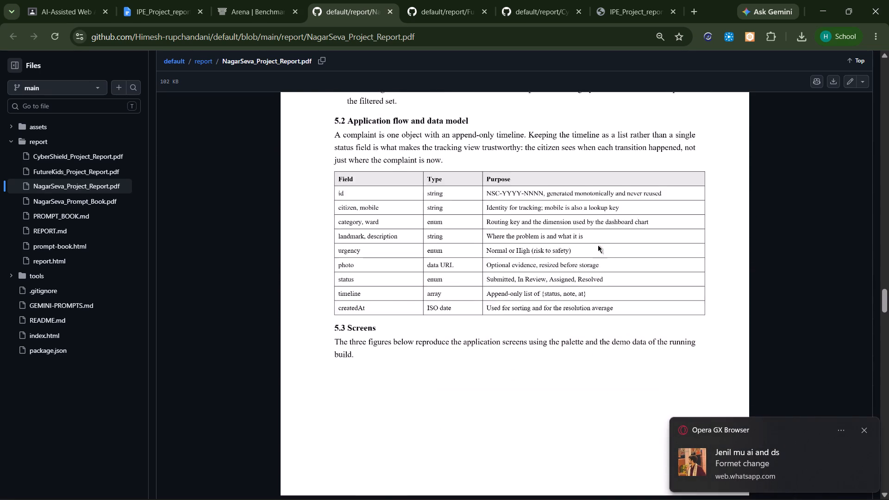
pyautogui.scroll(5, 598, 245)
# Re-examine the application screen figures in section 5.3, covering the home view and the complaint filing form.
pyautogui.scroll(-3, 598, 245)
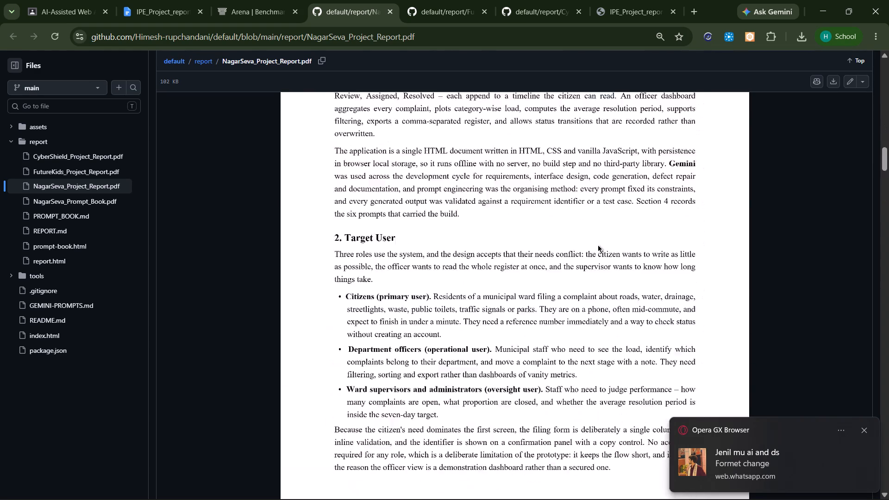
pyautogui.scroll(-13, 598, 245)
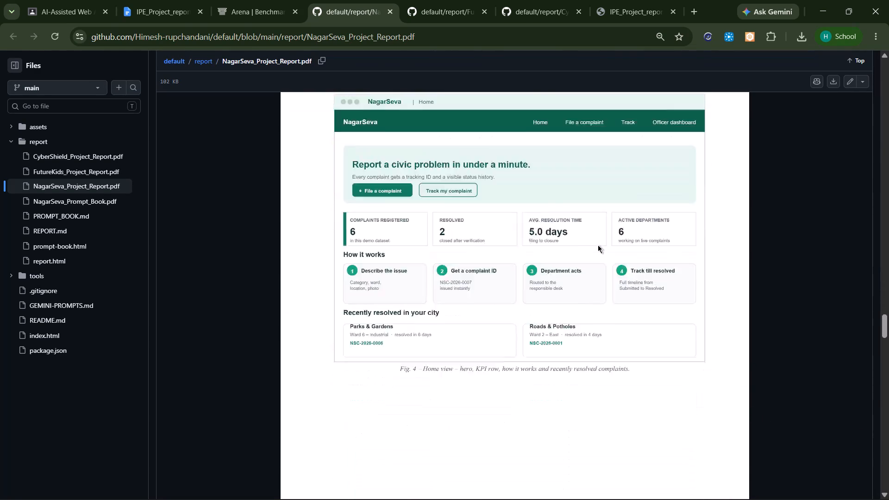
pyautogui.scroll(-1, 598, 245)
pyautogui.scroll(2, 598, 245)
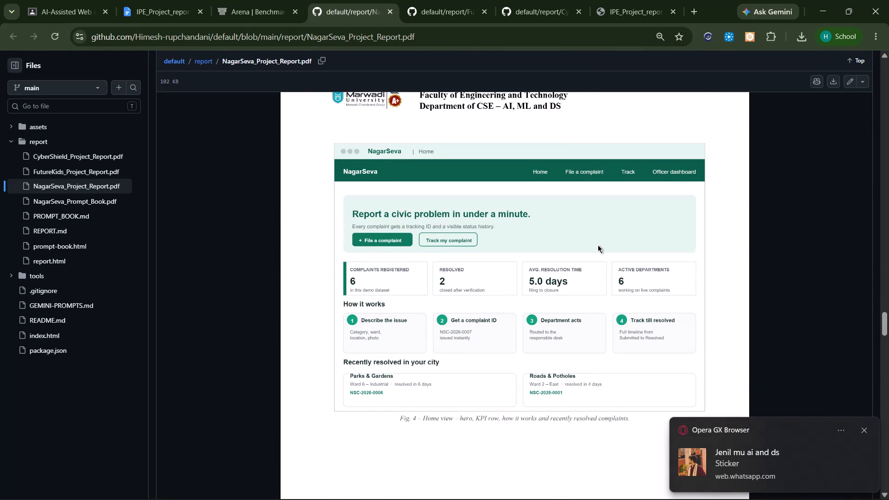
pyautogui.scroll(-3, 598, 245)
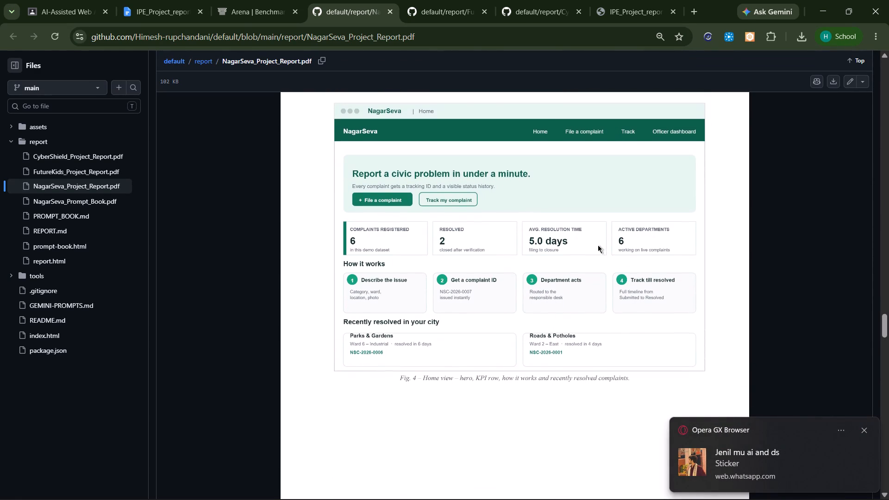
pyautogui.scroll(-5, 598, 245)
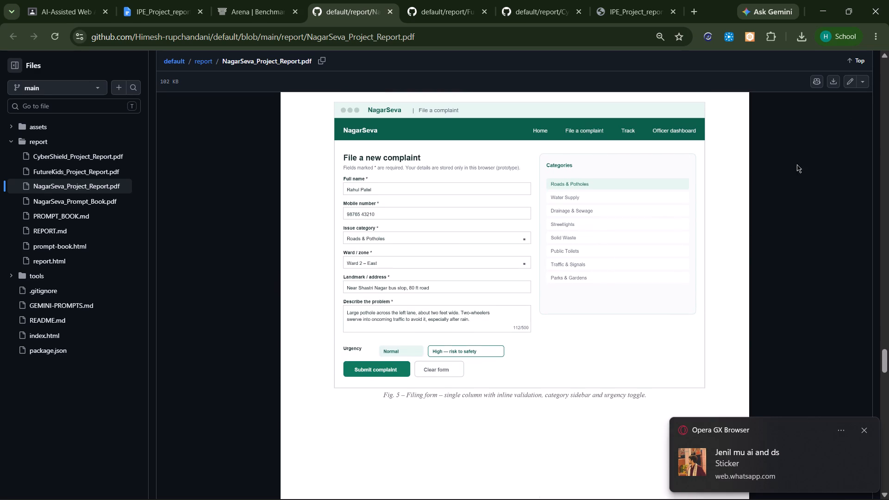
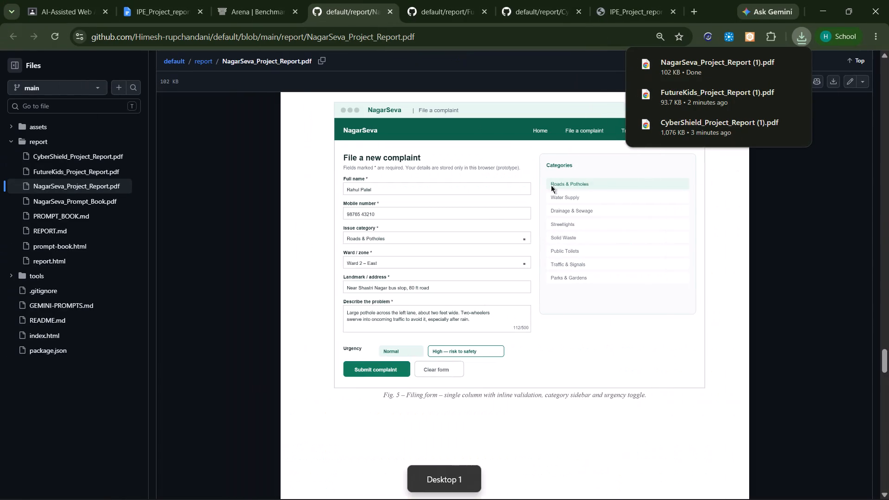
# Show the downloaded NagarSeva_Project_Report (1).pdf in its Downloads folder in File Explorer.
pyautogui.click(774, 65)
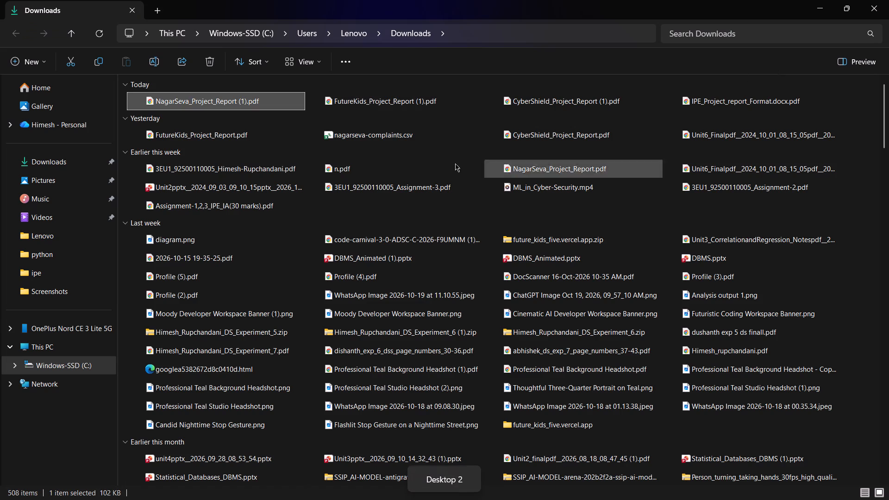
# Open the NagarSeva_Project_Report (1) file name for editing, and instead open the name of the 3EU1 student PDF from earlier this week.
pyautogui.press('F2')
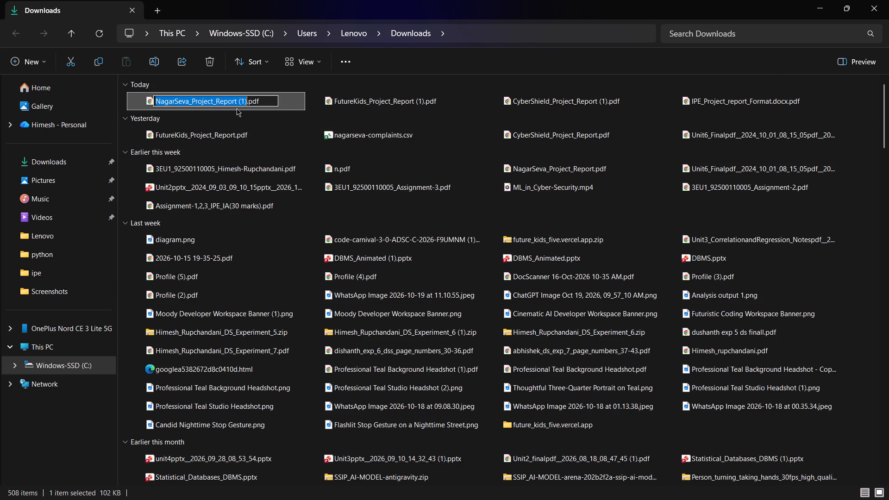
pyautogui.click(242, 162)
pyautogui.press('F2')
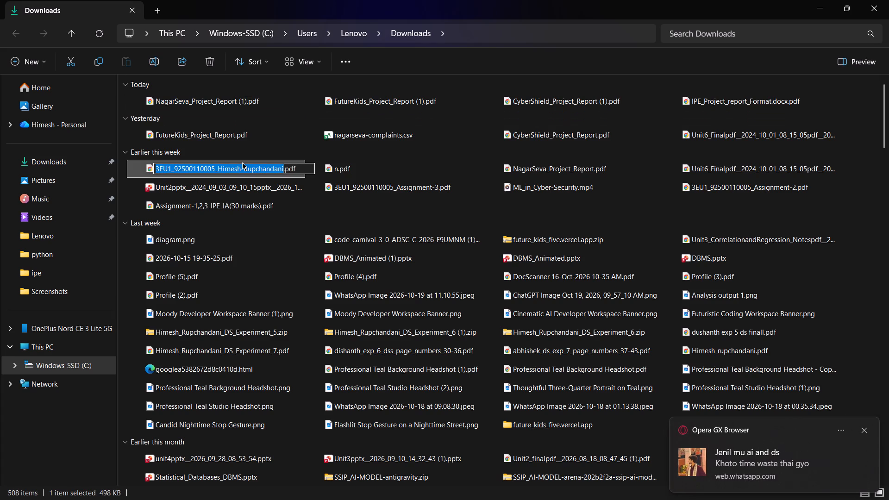
# Copy the existing name of the student-named PDF from earlier this week and rename that file as m.
pyautogui.hotkey('ctrl', 'c')
pyautogui.press('BackSpace')
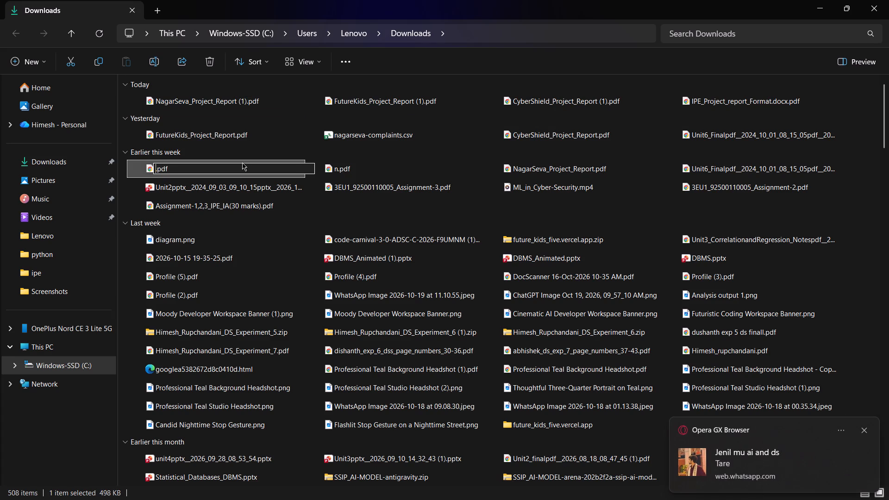
pyautogui.press('m')
pyautogui.press('Return')
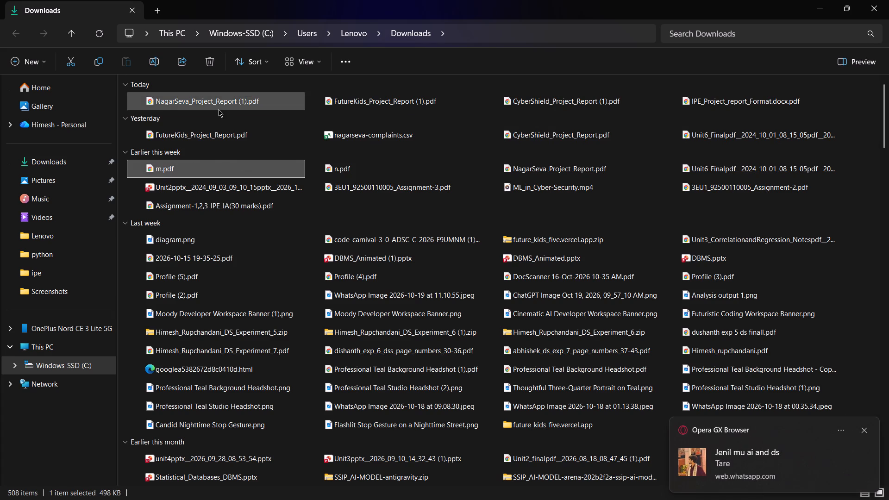
# Rename NagarSeva_Project_Report (1).pdf with the copied student ID and name.
pyautogui.click(219, 109)
pyautogui.press('F2')
pyautogui.hotkey('ctrl', 'v')
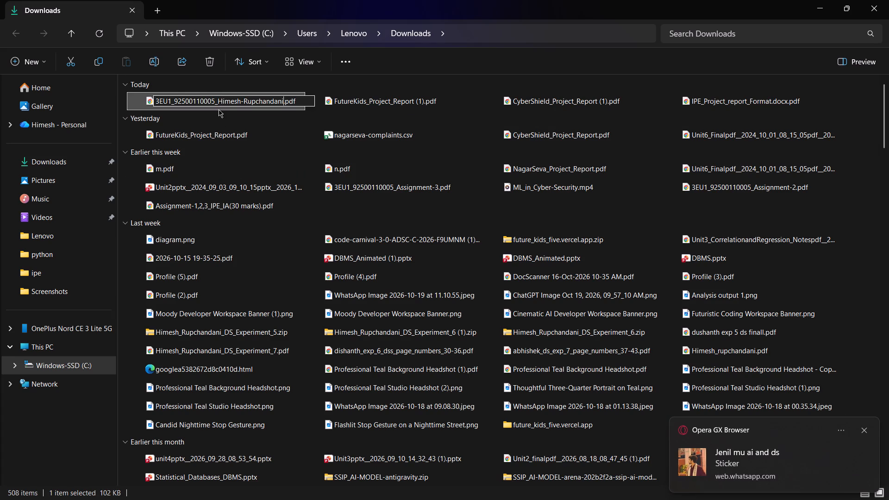
# Apply the student ID and name as the new file name of the downloaded NagarSeva report PDF.
pyautogui.press('Return')
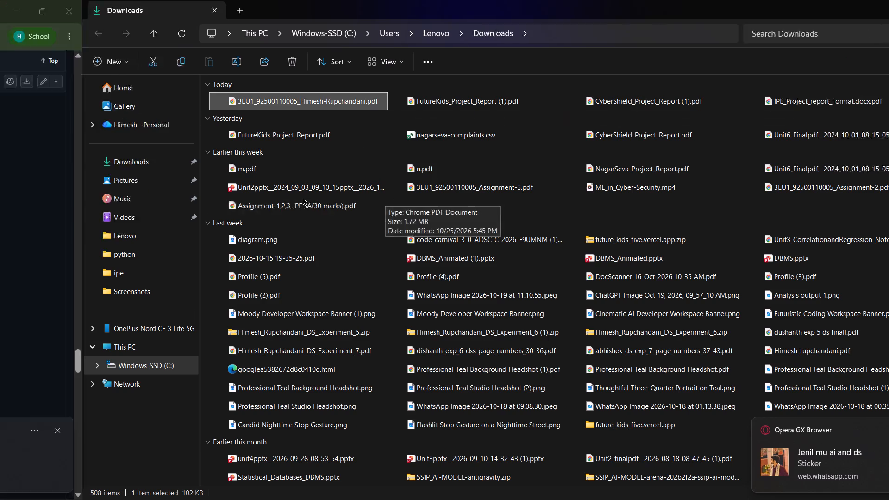
pyautogui.moveTo(303, 198); pyautogui.dragTo(366, 178)
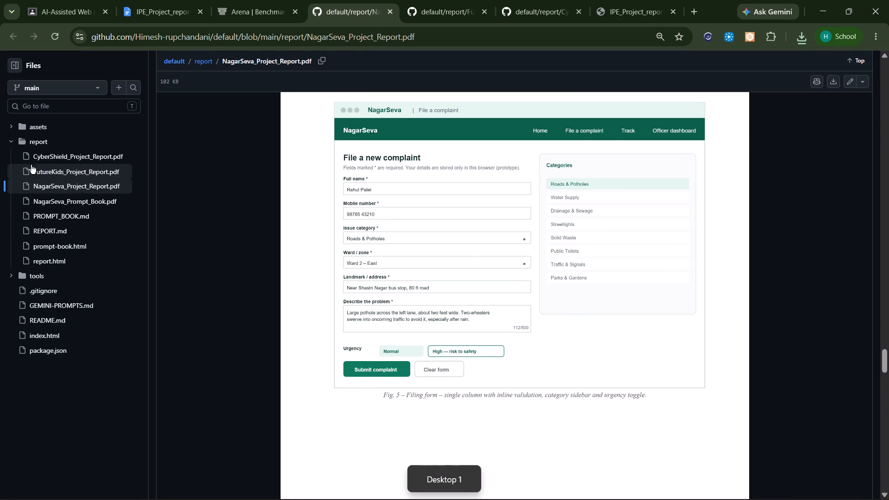
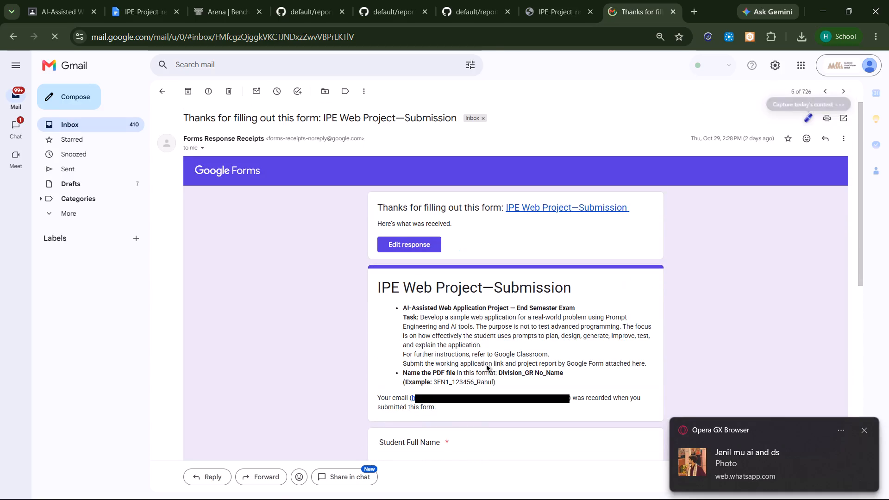
# Search Google for "pdf editor by i love pdf" in a new tab and open the iLovePDF PDF Editor.
pyautogui.click(697, 11)
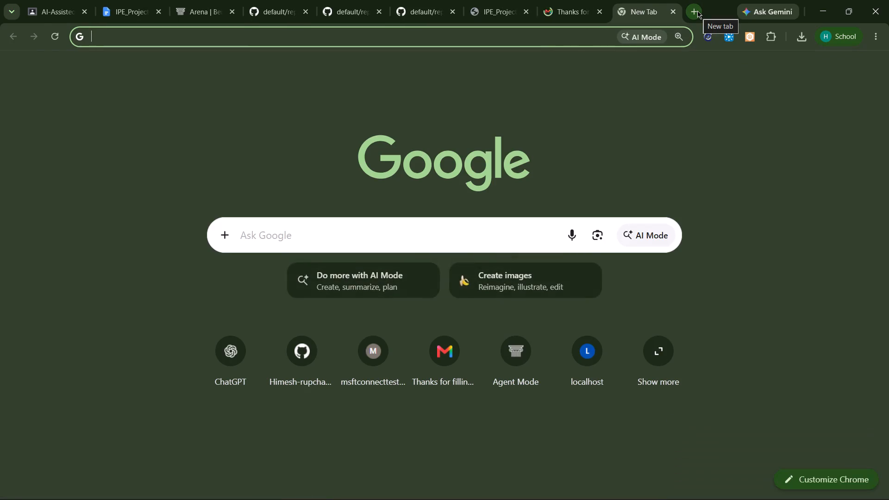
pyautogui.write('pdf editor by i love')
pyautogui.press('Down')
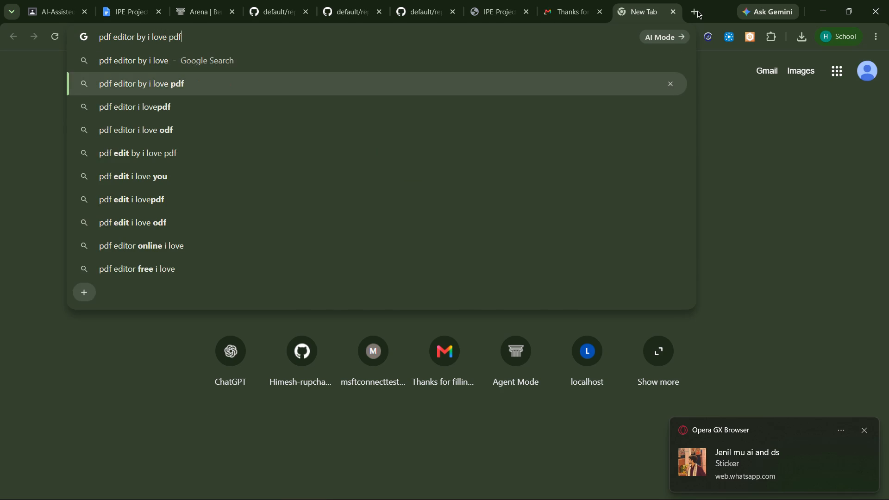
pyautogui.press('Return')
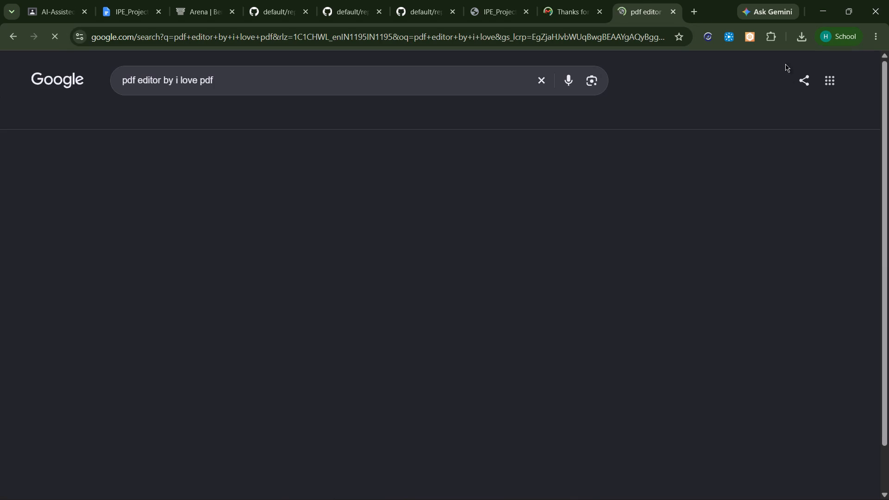
pyautogui.click(293, 185)
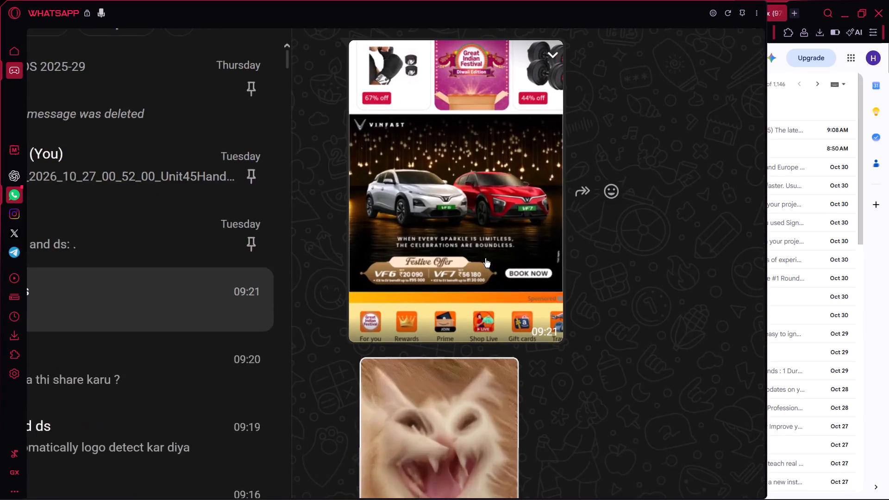
# Switch to WhatsApp in Opera GX and react with the 😮 emoji to the classmate's Vinfast ad photo.
pyautogui.click(584, 215)
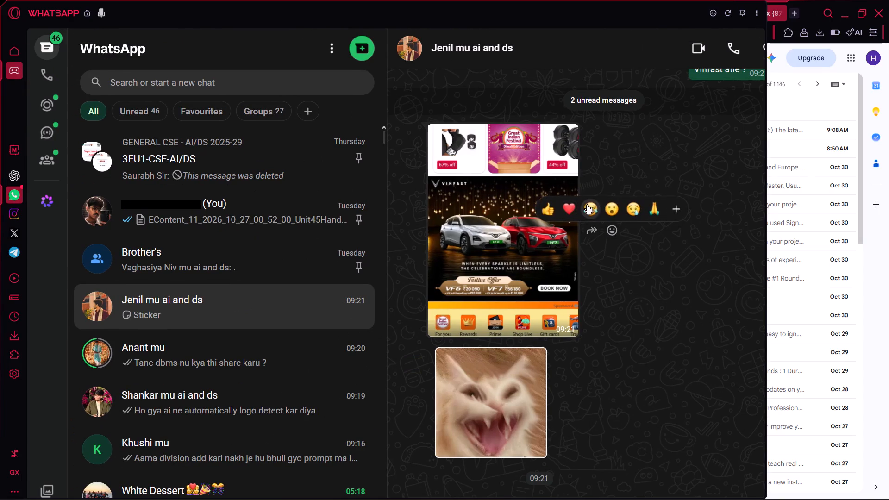
pyautogui.click(607, 212)
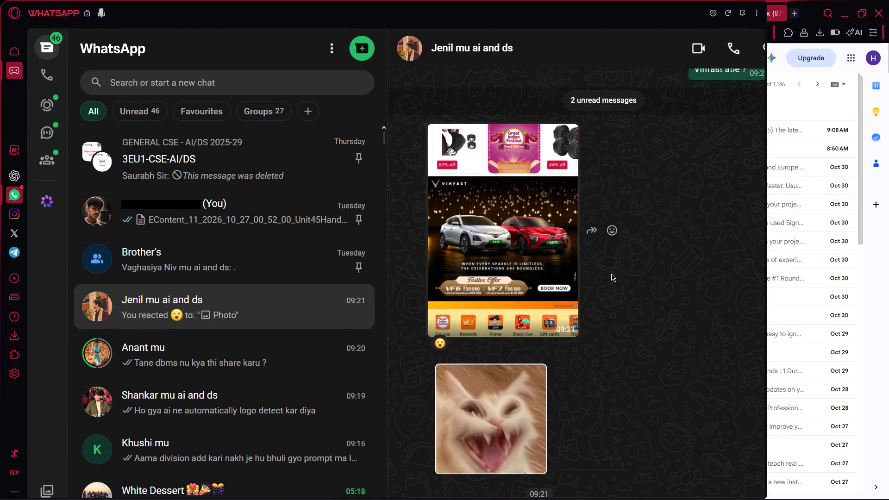
pyautogui.scroll(-1, 611, 274)
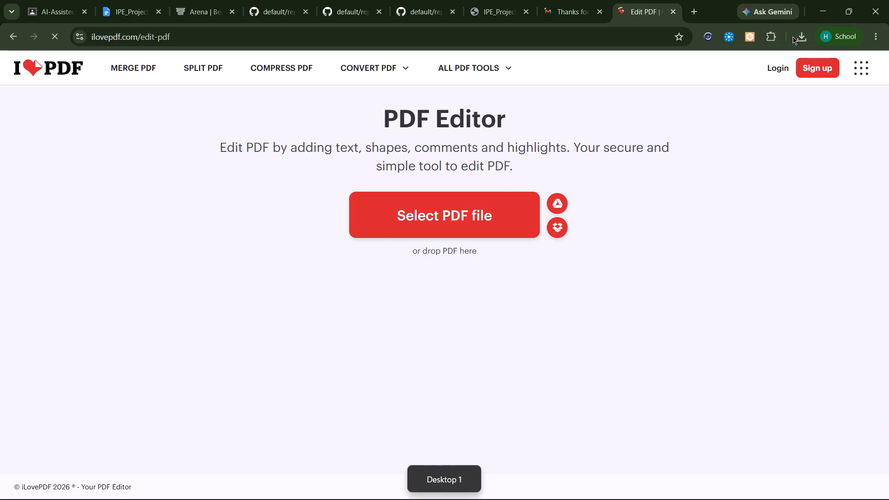
# Return to iLovePDF in Chrome and add NagarSeva_Project_Report (1).pdf from the recent downloads to the PDF Editor.
pyautogui.click(795, 39)
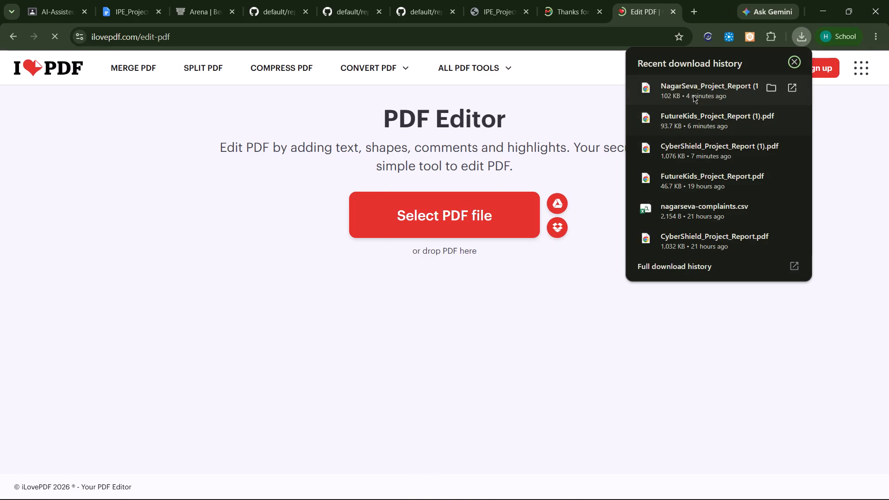
pyautogui.moveTo(693, 94); pyautogui.dragTo(426, 256)
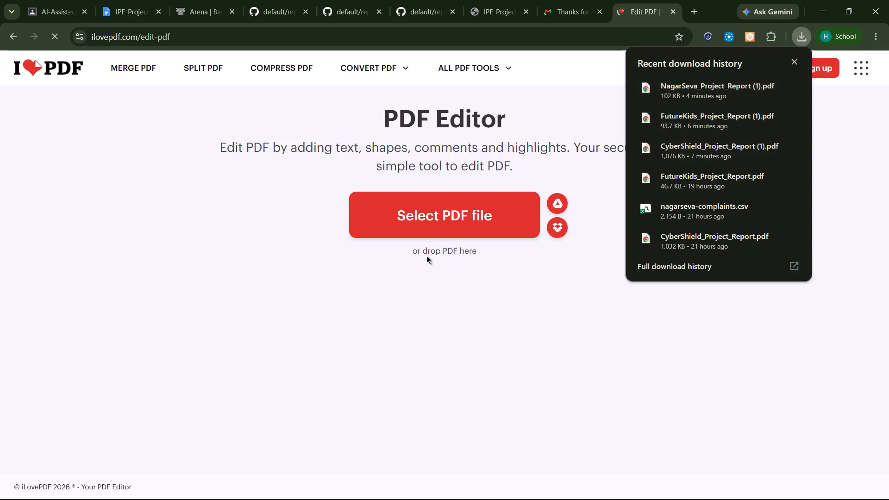
# Upload the report PDF renamed with the student ID and name from Downloads to the PDF editor.
pyautogui.click(419, 223)
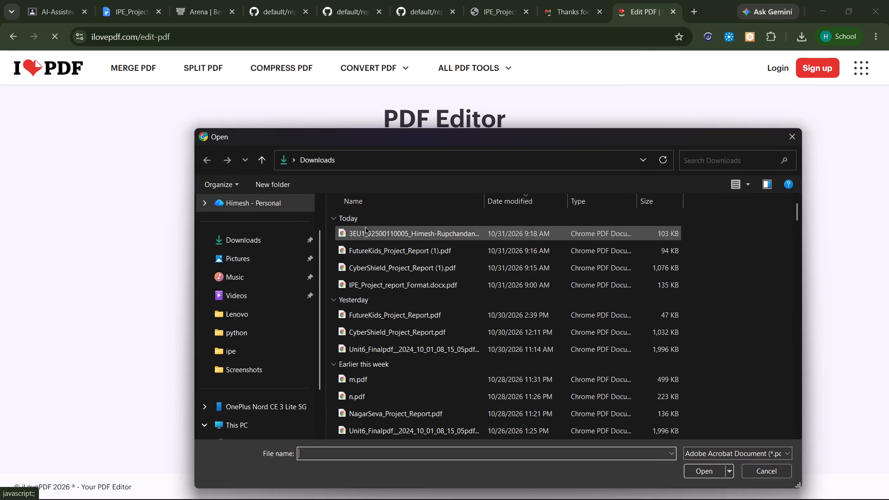
pyautogui.click(376, 230)
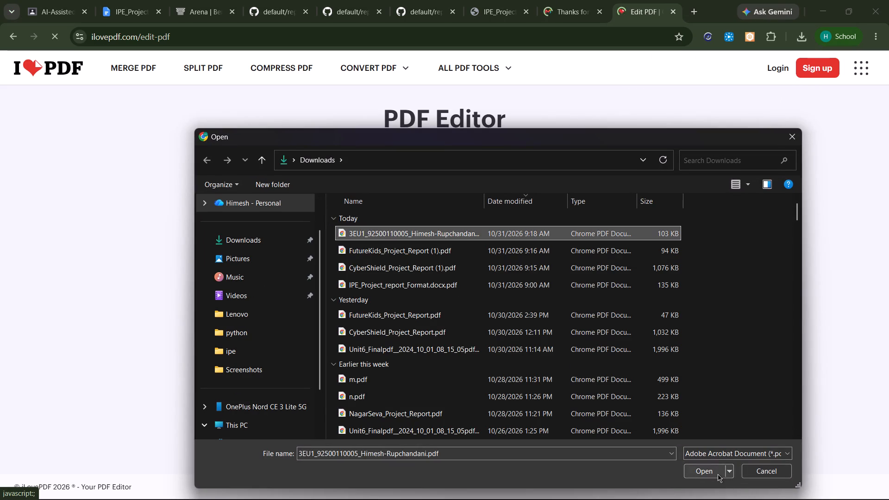
pyautogui.click(718, 474)
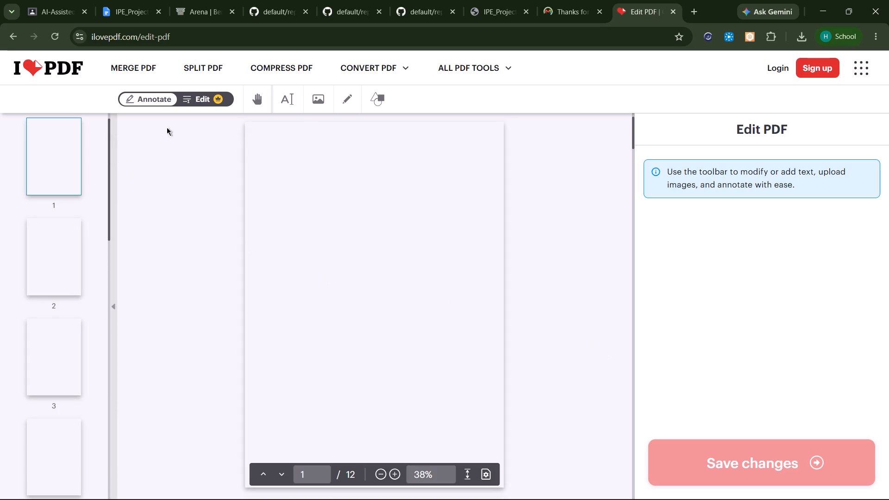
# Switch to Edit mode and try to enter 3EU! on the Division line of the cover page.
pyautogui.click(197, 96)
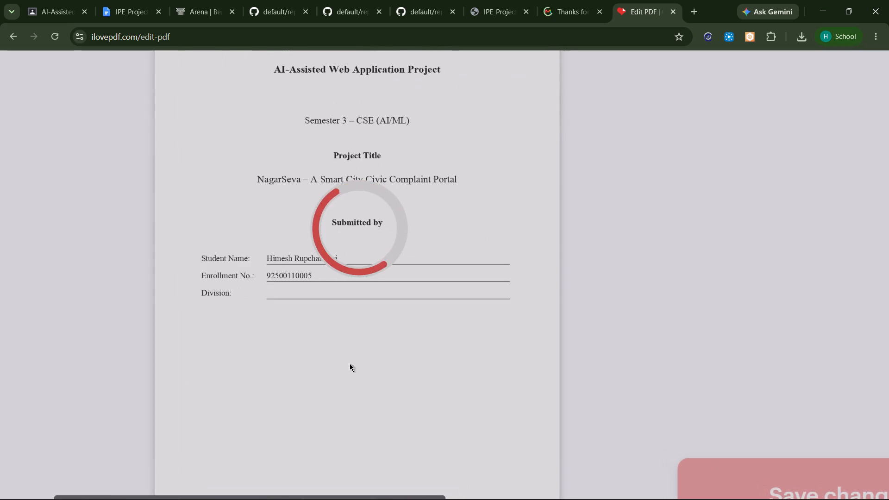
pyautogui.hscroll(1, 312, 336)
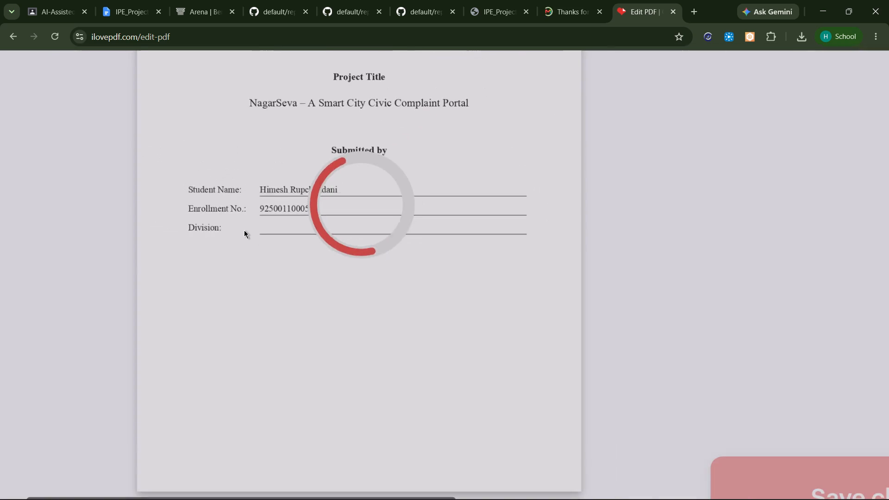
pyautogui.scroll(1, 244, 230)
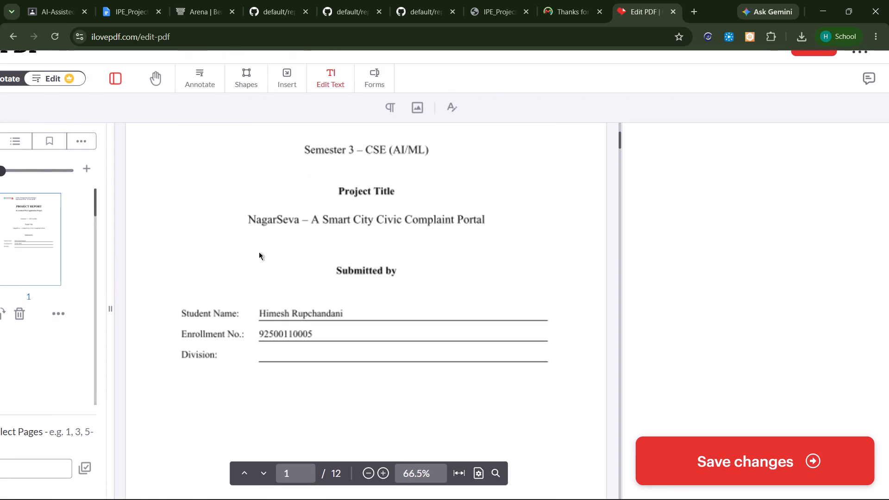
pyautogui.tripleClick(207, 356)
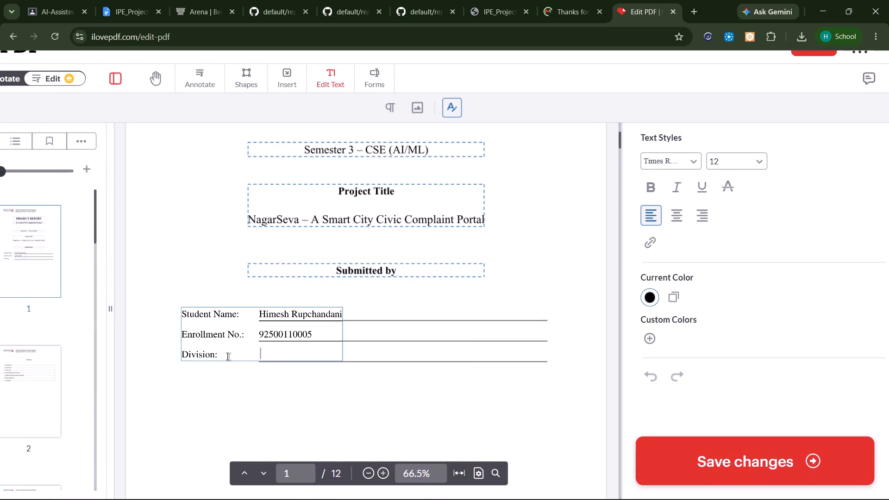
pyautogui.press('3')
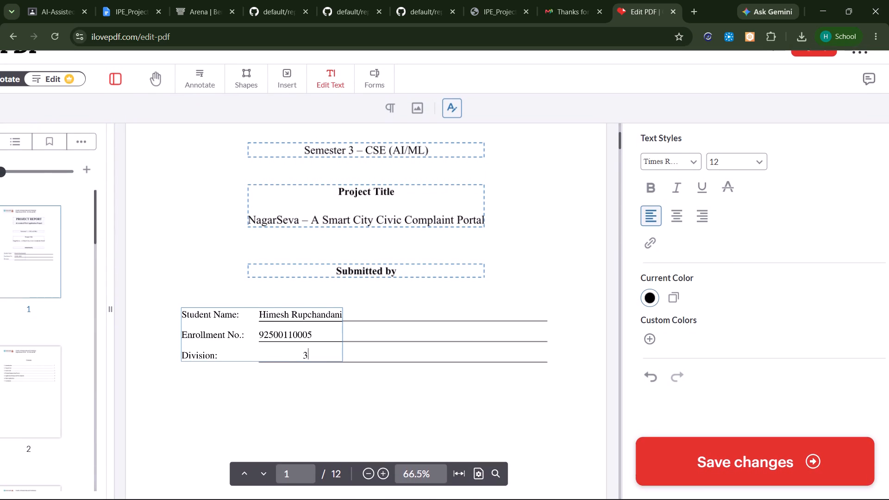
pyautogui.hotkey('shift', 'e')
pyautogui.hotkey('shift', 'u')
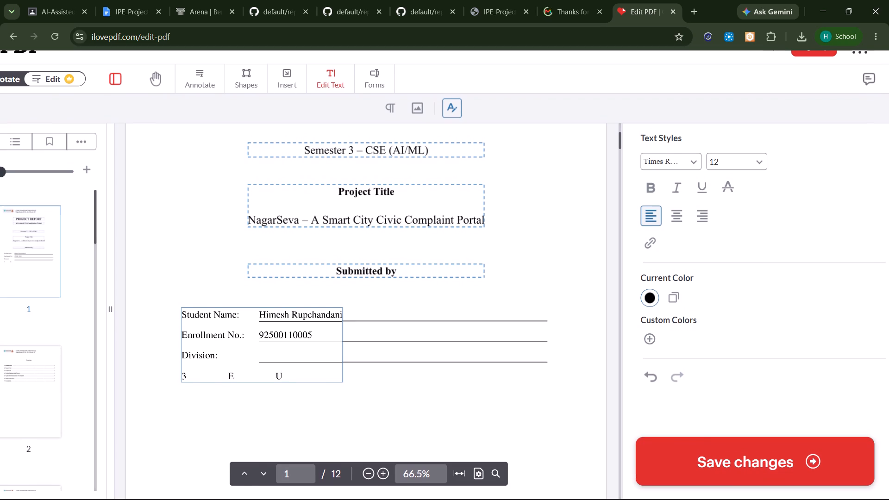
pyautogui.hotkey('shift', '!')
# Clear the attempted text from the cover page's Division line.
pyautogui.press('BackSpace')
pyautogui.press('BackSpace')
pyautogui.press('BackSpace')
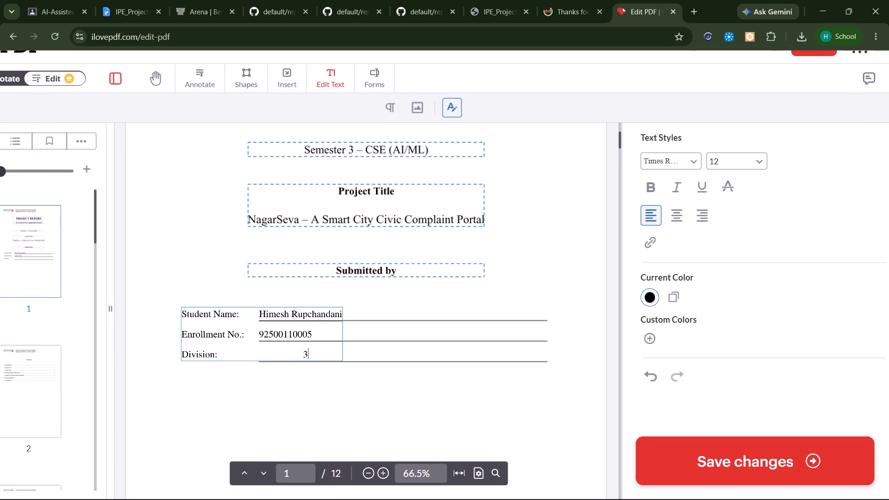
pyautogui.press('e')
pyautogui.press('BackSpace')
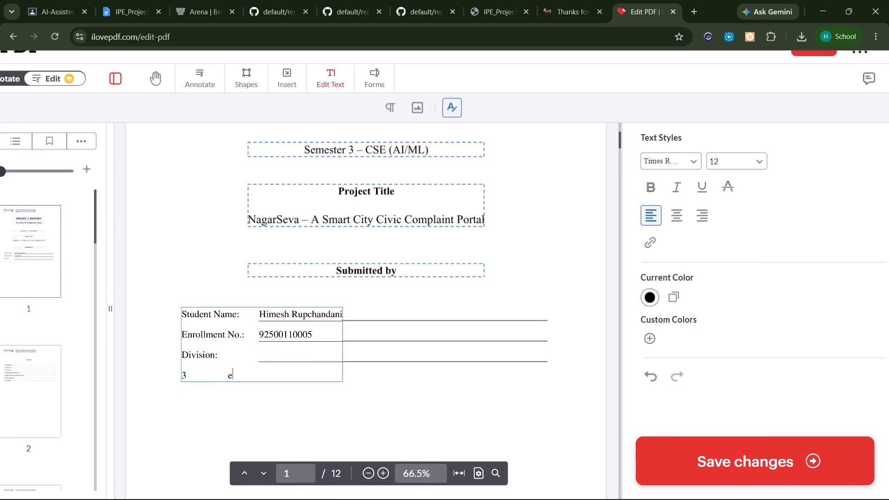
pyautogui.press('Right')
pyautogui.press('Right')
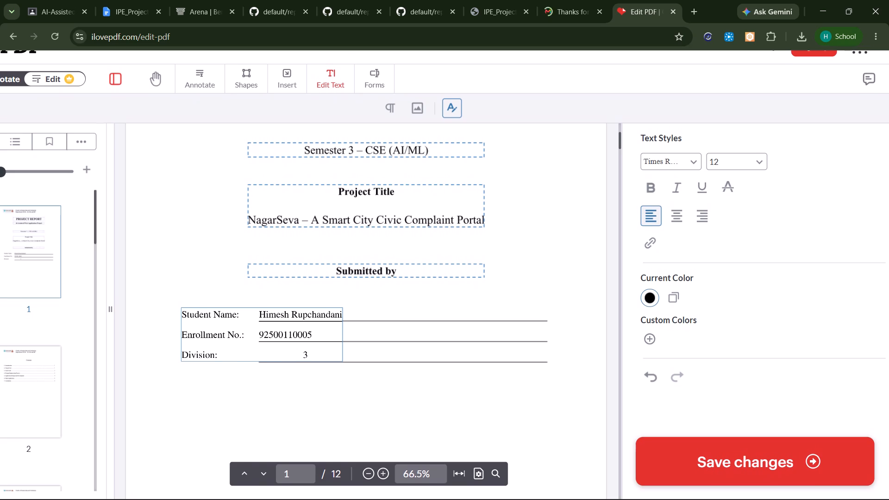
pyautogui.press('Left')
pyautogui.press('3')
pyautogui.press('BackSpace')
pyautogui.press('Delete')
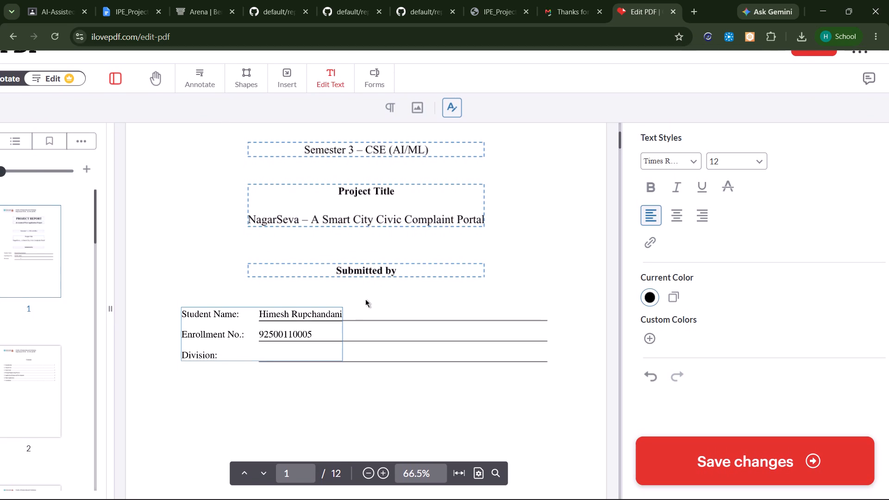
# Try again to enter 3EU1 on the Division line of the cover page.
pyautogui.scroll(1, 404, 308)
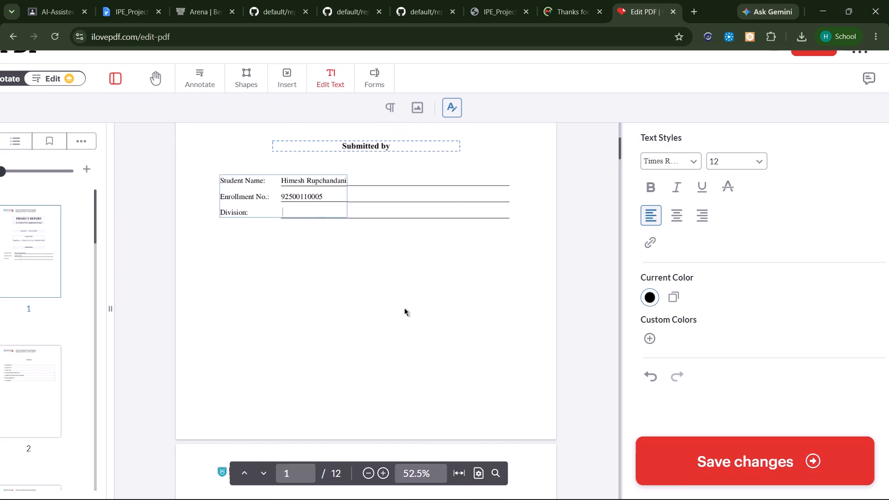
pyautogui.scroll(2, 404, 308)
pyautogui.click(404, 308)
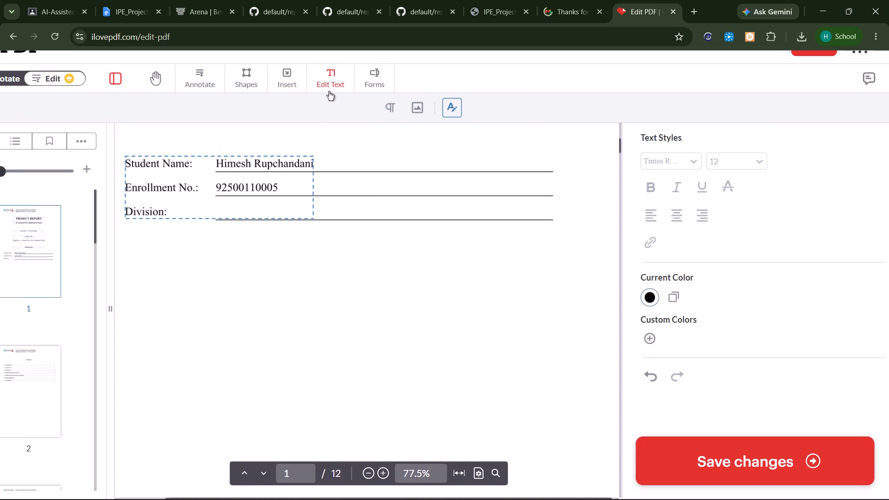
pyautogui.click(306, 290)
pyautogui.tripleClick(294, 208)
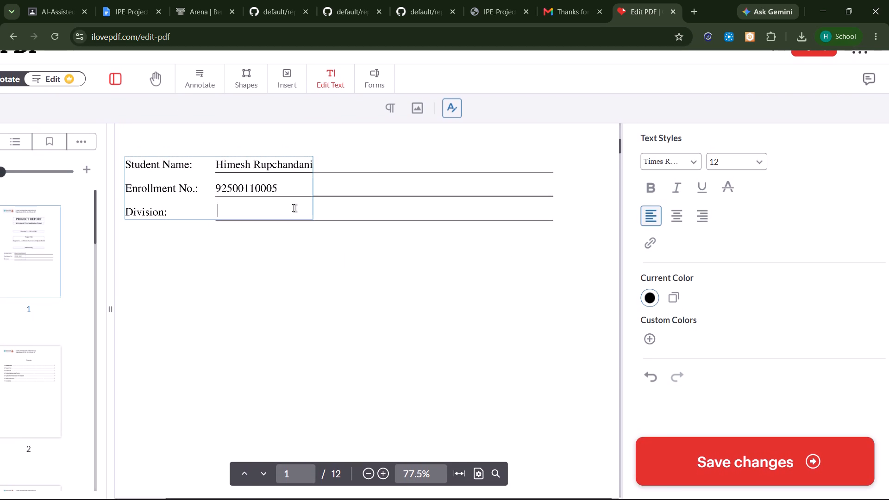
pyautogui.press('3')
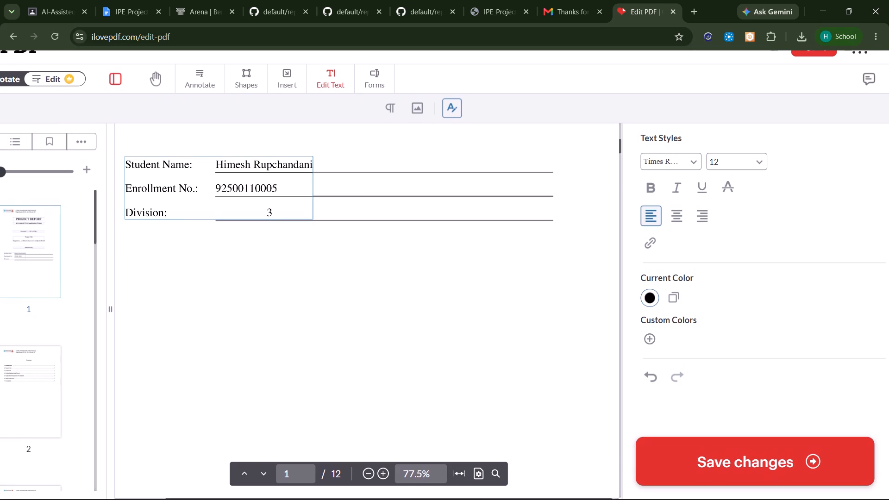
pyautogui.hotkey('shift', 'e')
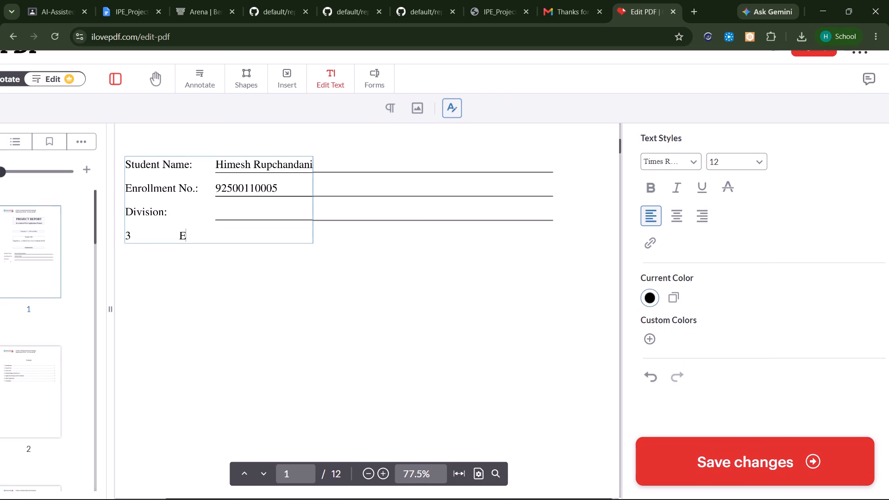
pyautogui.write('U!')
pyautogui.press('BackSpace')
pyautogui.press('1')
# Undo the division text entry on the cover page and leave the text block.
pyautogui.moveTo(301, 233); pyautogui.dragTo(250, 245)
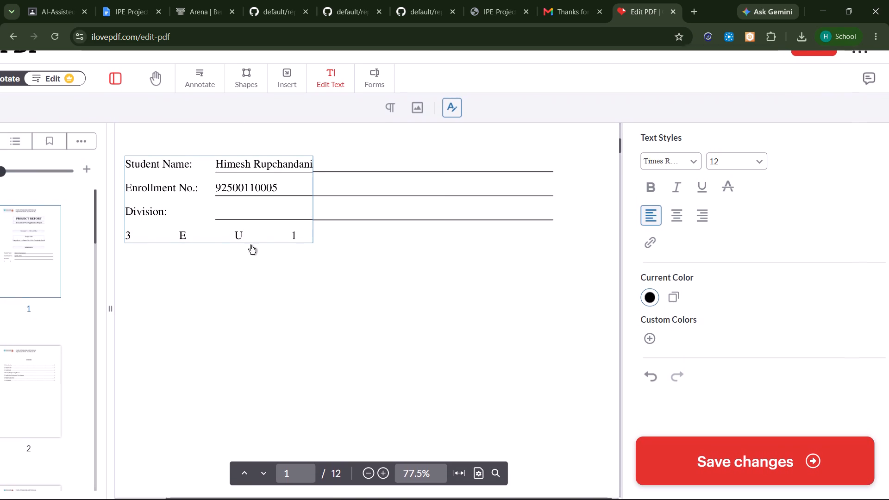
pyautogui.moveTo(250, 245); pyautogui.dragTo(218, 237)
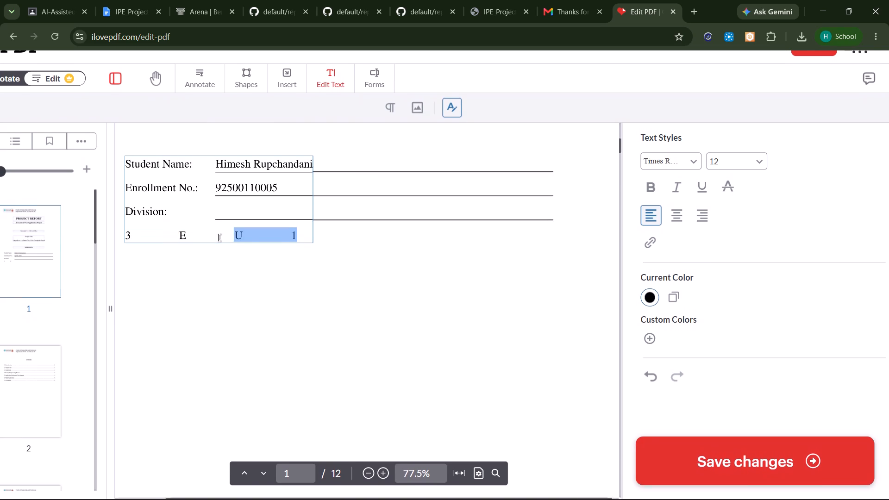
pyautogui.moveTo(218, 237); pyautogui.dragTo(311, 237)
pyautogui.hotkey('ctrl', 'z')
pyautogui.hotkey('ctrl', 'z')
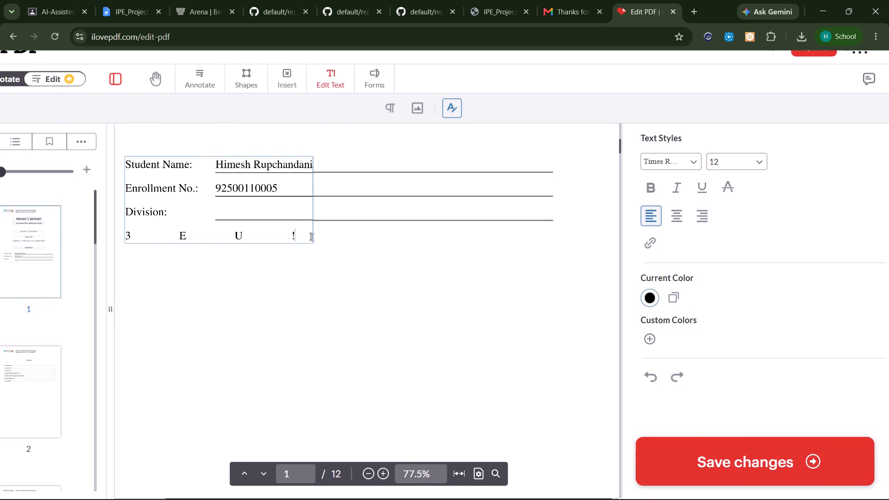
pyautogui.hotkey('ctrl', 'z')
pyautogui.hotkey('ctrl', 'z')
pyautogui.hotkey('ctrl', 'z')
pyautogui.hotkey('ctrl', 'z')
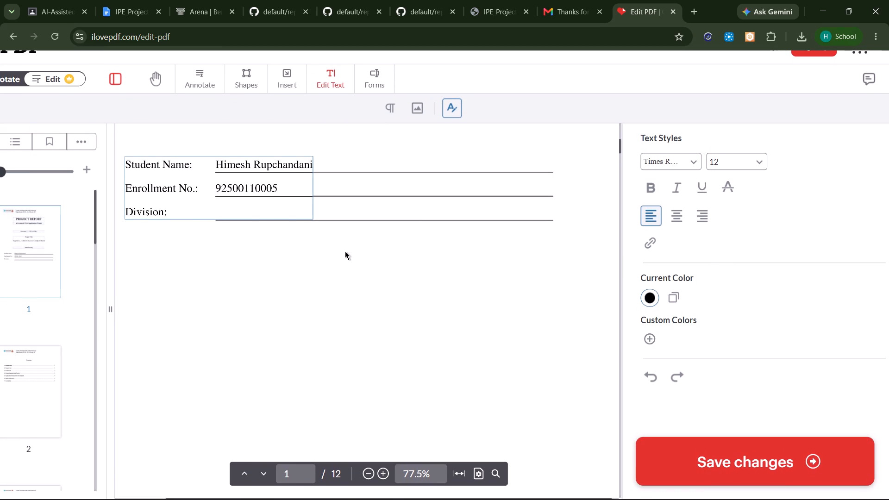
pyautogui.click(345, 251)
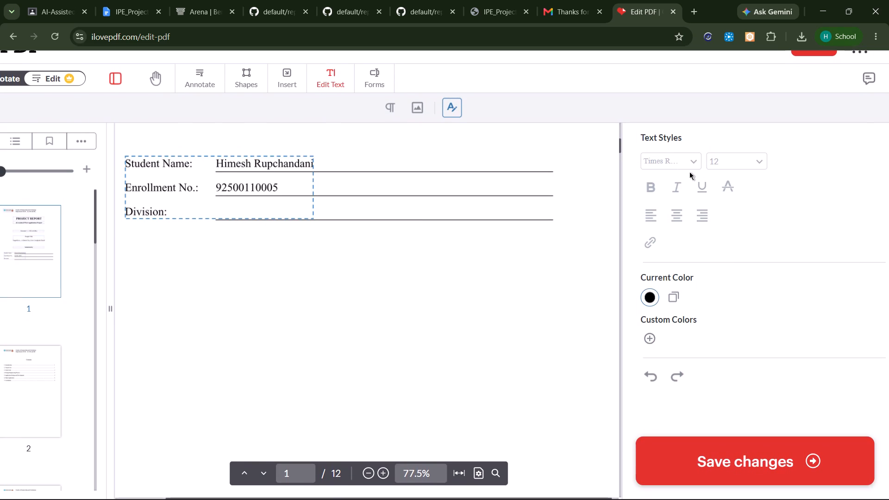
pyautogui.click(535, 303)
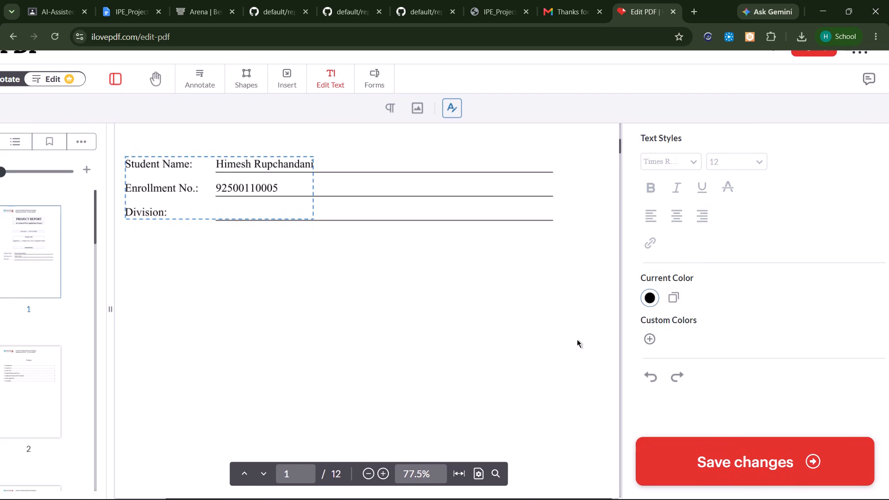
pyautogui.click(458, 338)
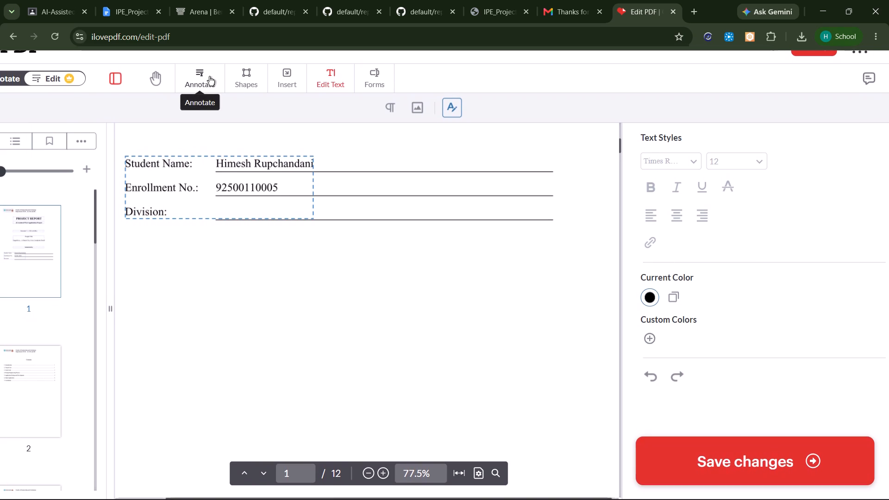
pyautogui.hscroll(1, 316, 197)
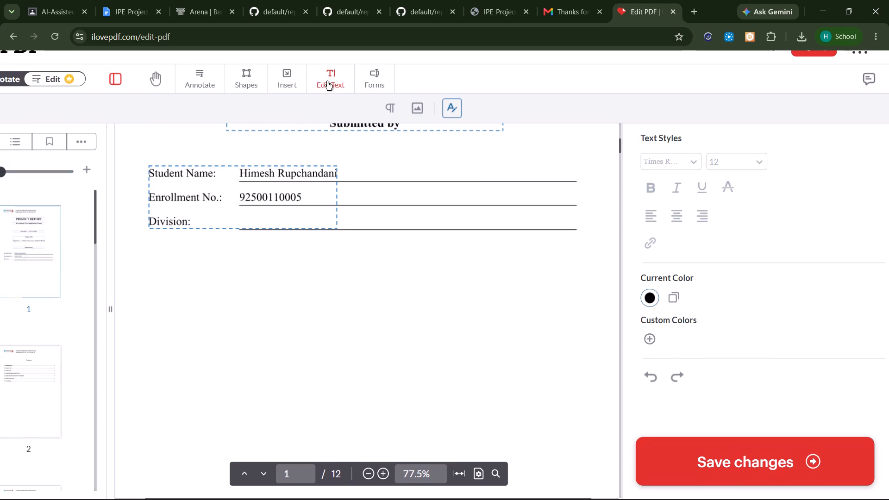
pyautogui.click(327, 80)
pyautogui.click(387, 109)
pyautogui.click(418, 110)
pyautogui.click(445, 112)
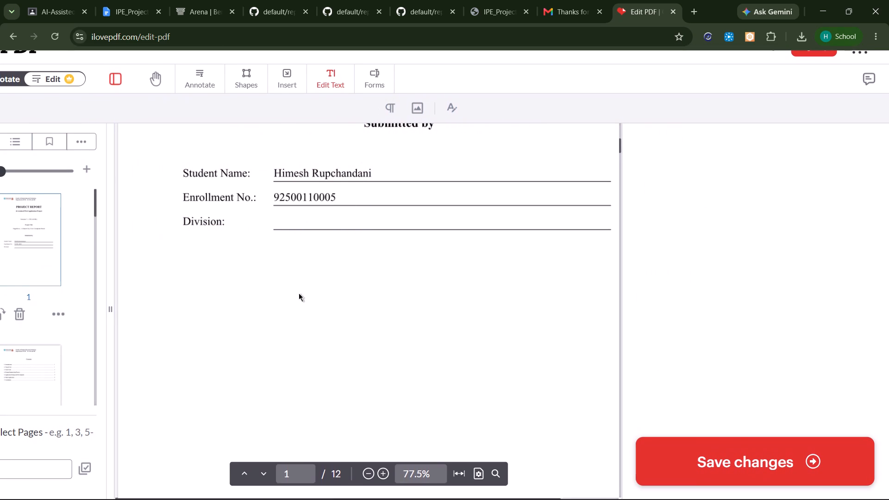
# Switch the PDF editor back to Annotate mode.
pyautogui.click(19, 71)
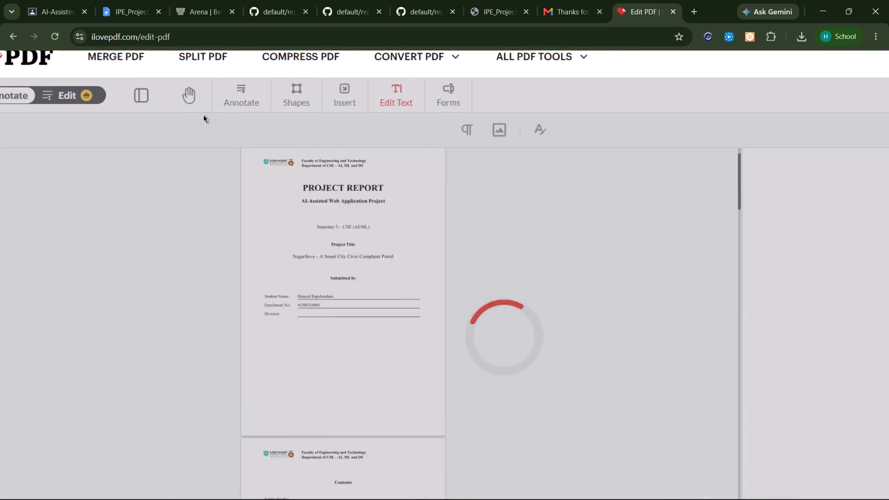
pyautogui.scroll(1, 203, 115)
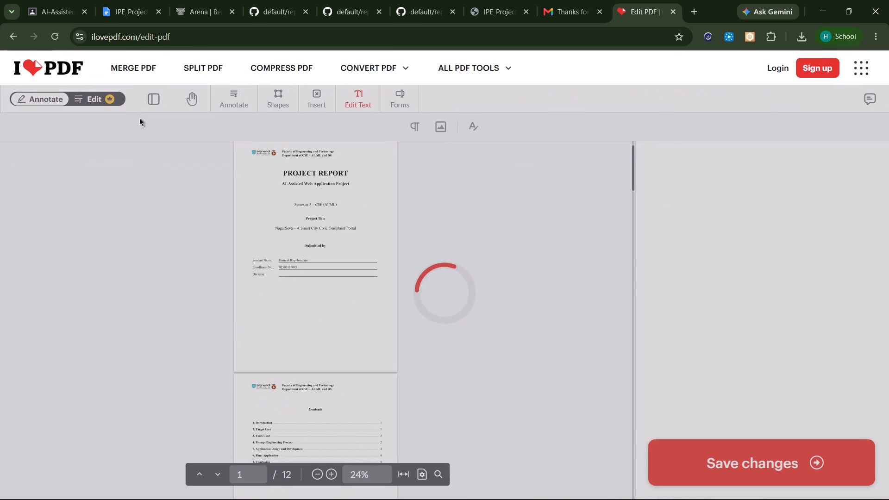
pyautogui.scroll(-3, 262, 198)
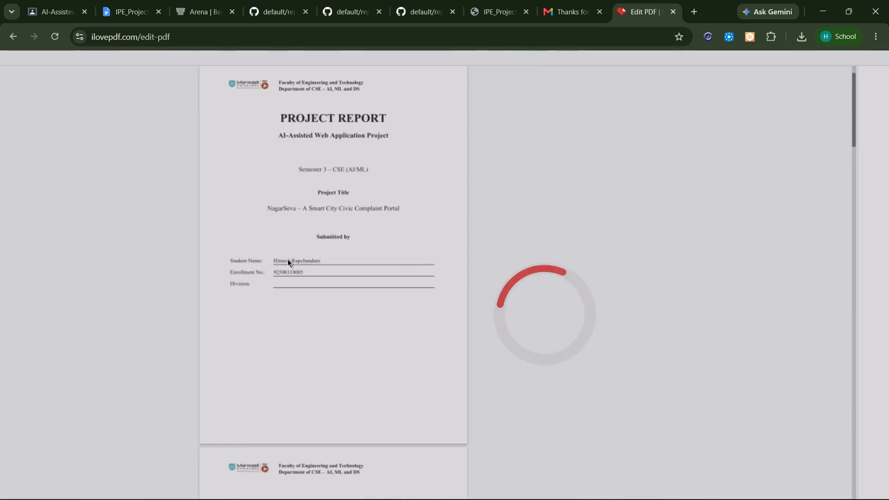
pyautogui.scroll(-5, 288, 259)
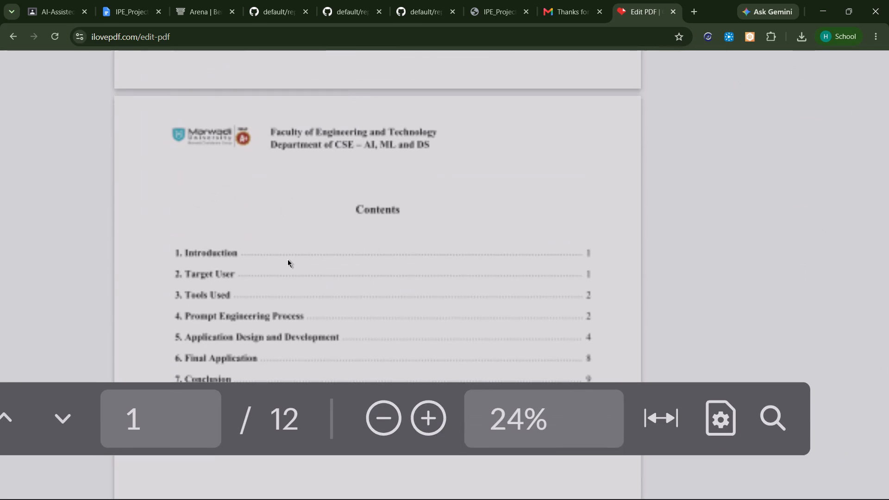
pyautogui.scroll(-1, 288, 259)
pyautogui.scroll(2, 288, 259)
pyautogui.scroll(2, 355, 244)
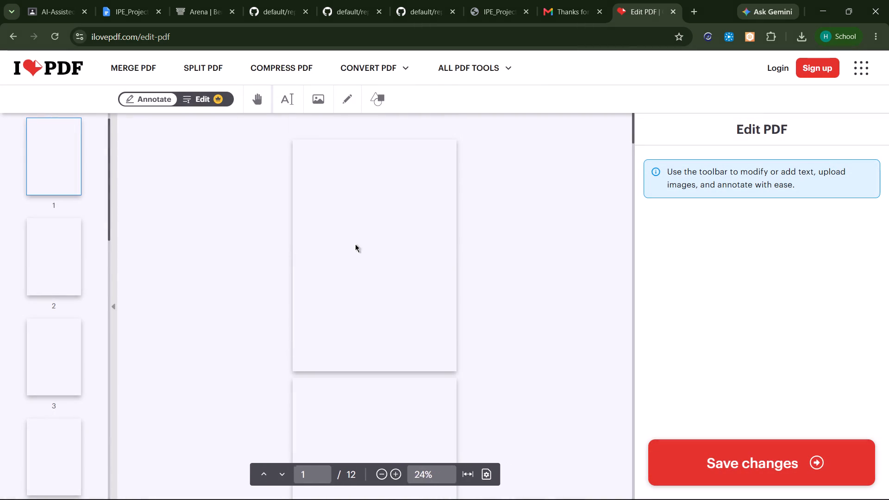
# Add a text box reading 3EU1 to the cover page and place it on the Division line.
pyautogui.scroll(3, 398, 236)
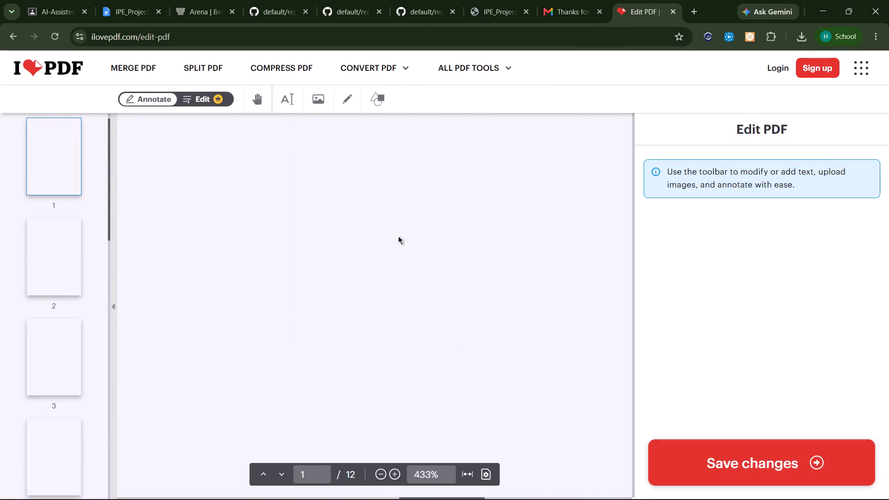
pyautogui.scroll(1, 398, 236)
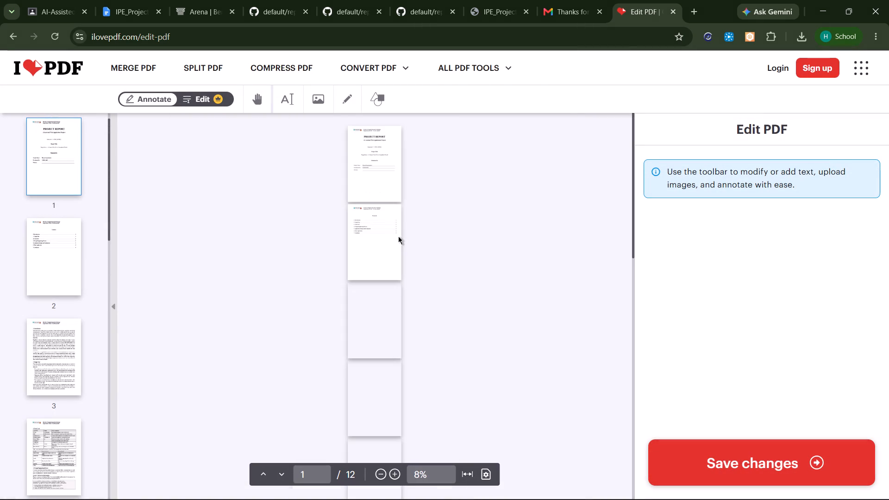
pyautogui.scroll(3, 398, 236)
pyautogui.hscroll(1, 398, 236)
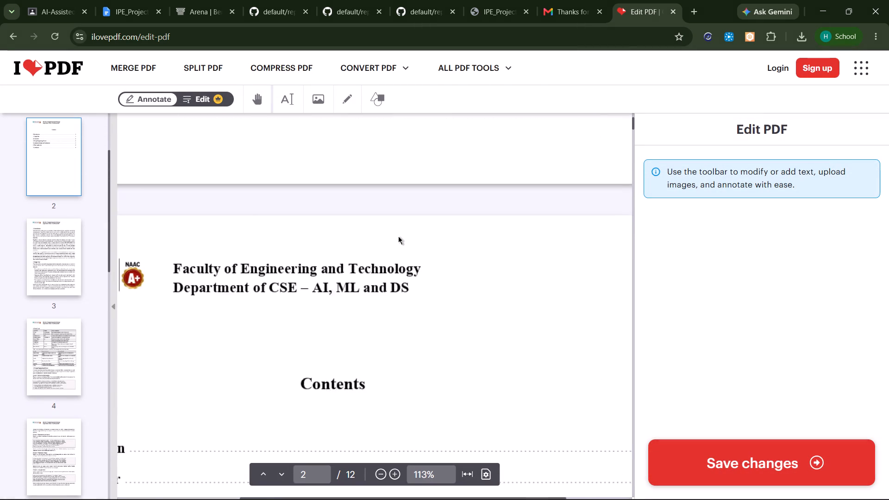
pyautogui.hscroll(2, 398, 236)
pyautogui.scroll(5, 398, 236)
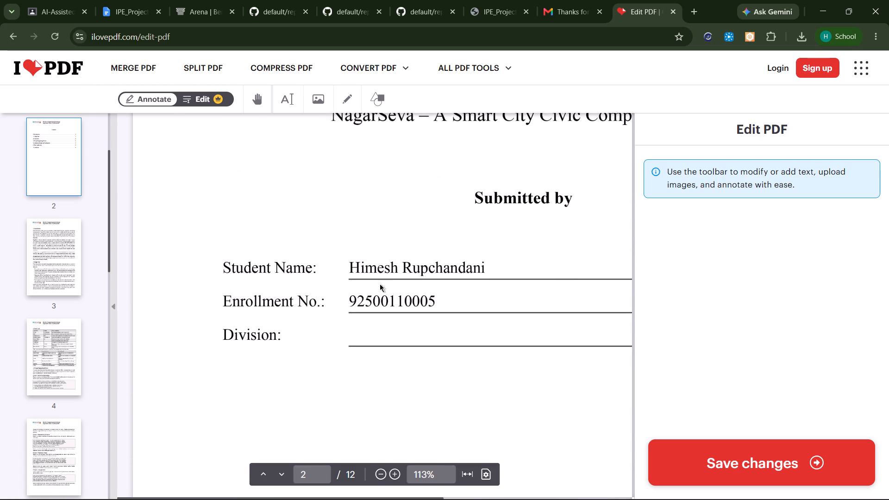
pyautogui.click(286, 94)
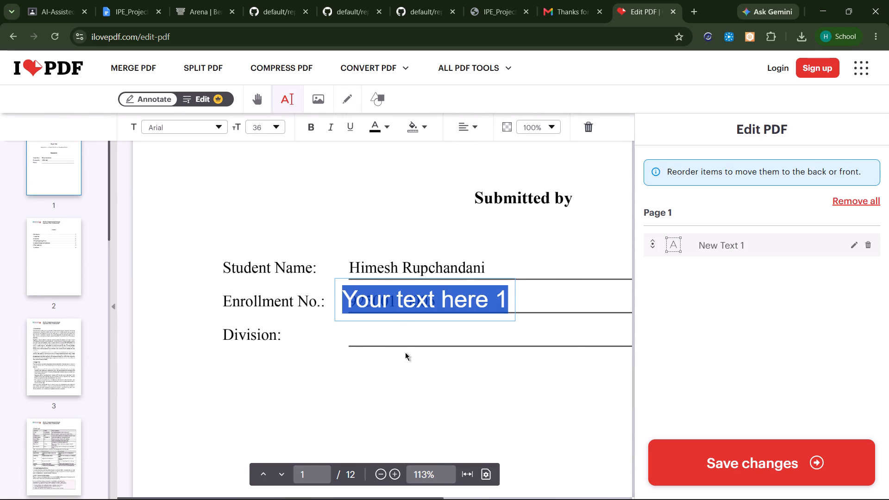
pyautogui.press('3')
pyautogui.write('EU1')
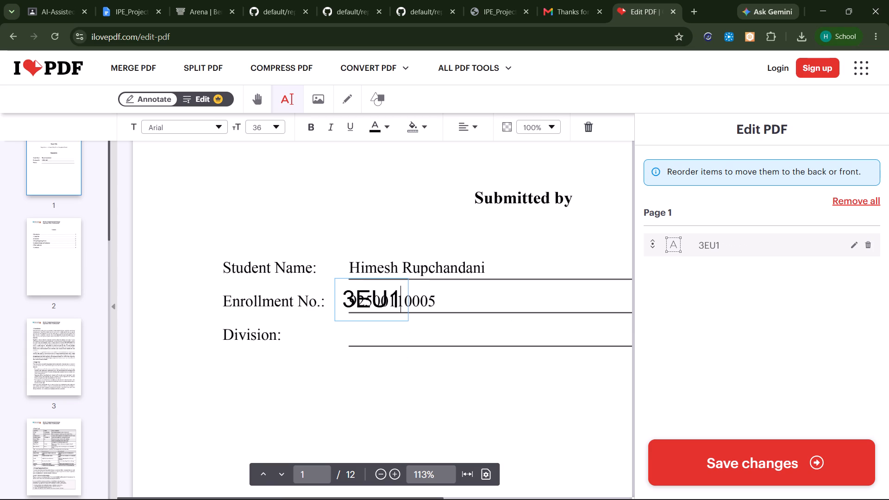
pyautogui.moveTo(378, 298); pyautogui.dragTo(380, 305)
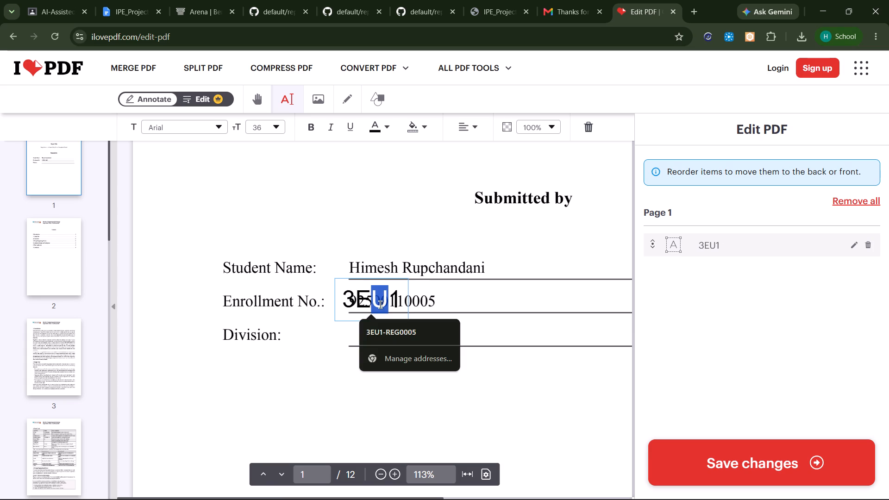
pyautogui.click(444, 309)
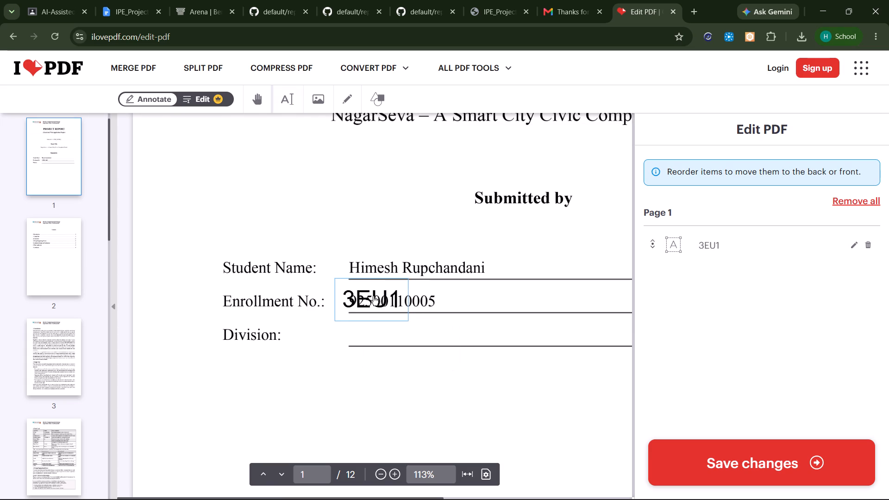
pyautogui.moveTo(373, 296); pyautogui.dragTo(380, 330)
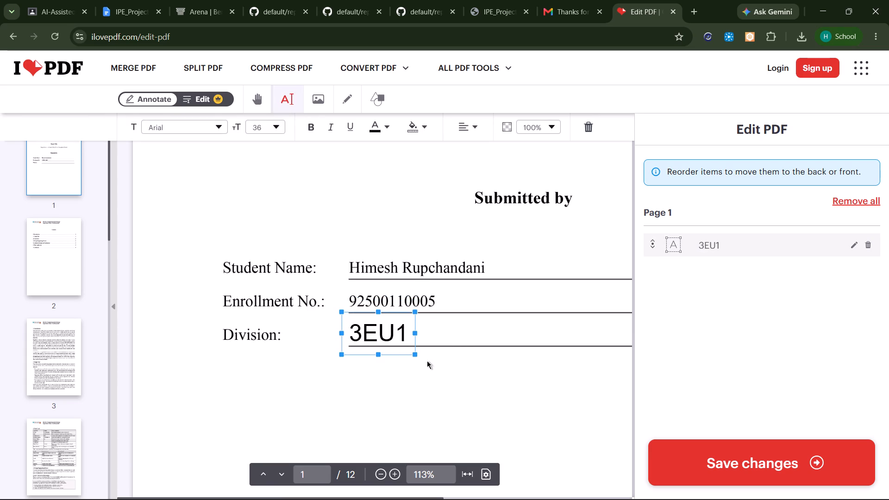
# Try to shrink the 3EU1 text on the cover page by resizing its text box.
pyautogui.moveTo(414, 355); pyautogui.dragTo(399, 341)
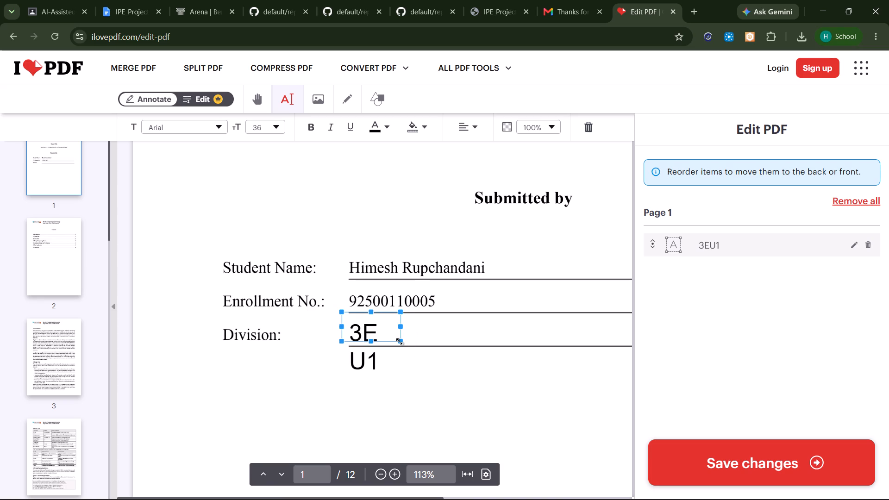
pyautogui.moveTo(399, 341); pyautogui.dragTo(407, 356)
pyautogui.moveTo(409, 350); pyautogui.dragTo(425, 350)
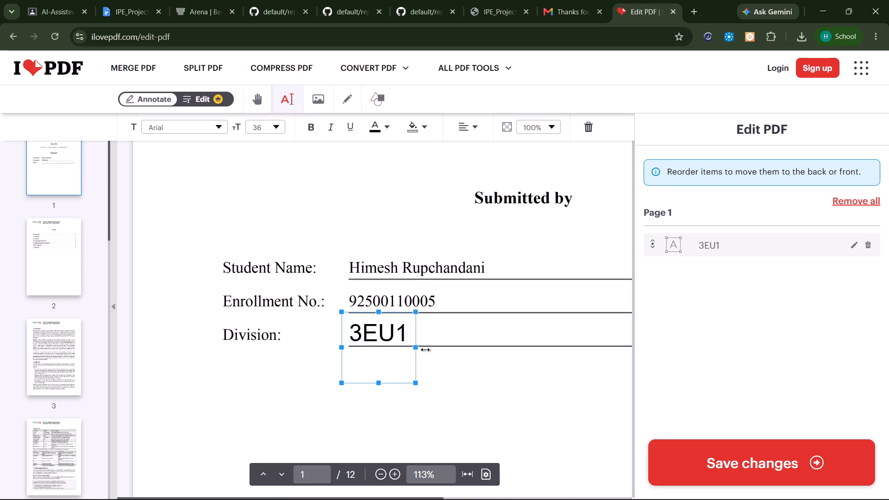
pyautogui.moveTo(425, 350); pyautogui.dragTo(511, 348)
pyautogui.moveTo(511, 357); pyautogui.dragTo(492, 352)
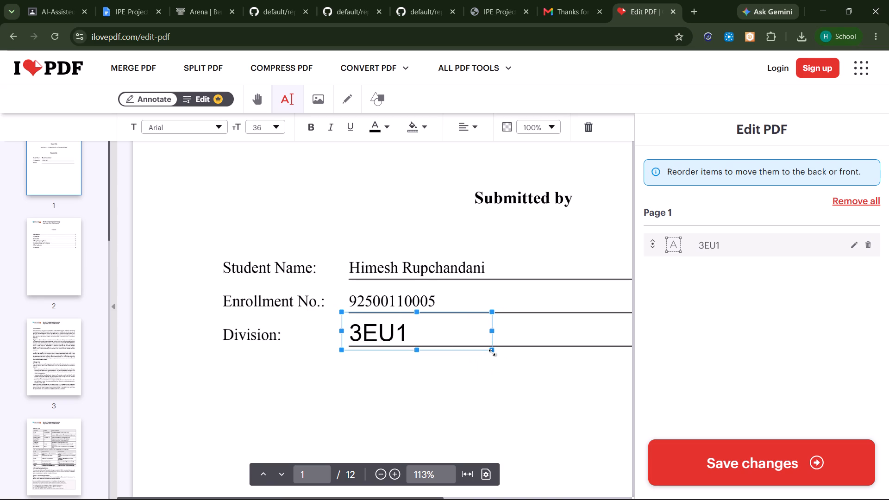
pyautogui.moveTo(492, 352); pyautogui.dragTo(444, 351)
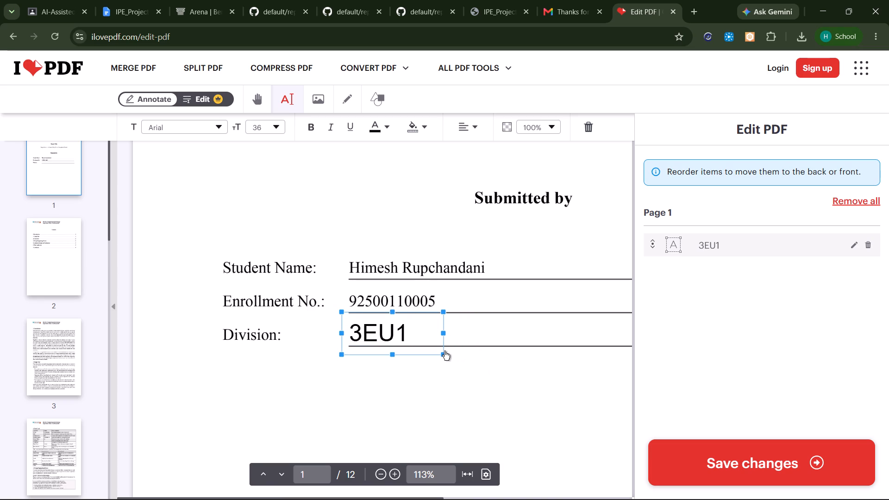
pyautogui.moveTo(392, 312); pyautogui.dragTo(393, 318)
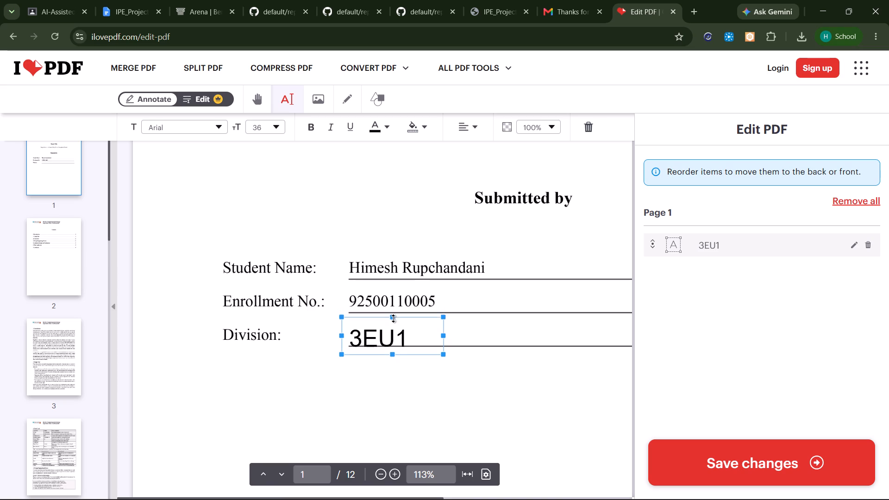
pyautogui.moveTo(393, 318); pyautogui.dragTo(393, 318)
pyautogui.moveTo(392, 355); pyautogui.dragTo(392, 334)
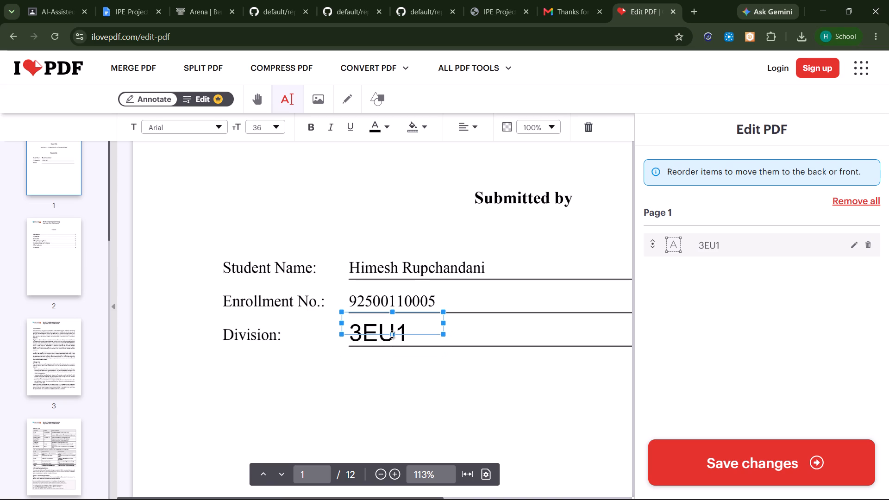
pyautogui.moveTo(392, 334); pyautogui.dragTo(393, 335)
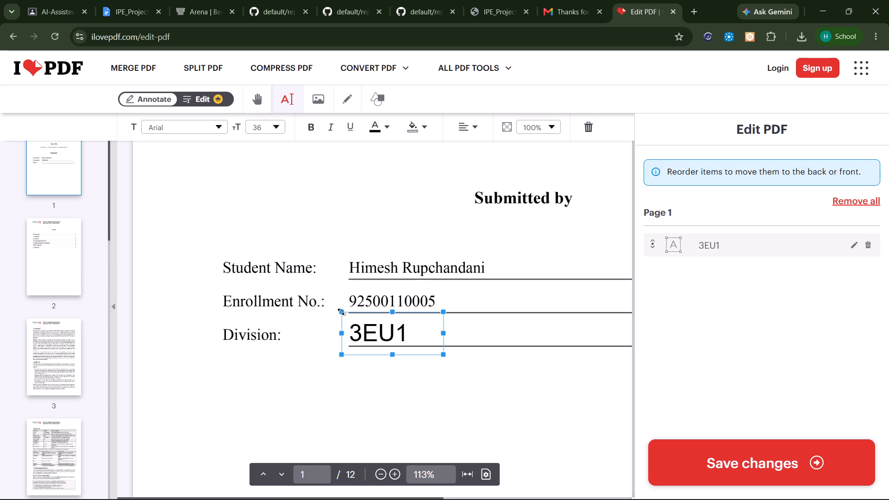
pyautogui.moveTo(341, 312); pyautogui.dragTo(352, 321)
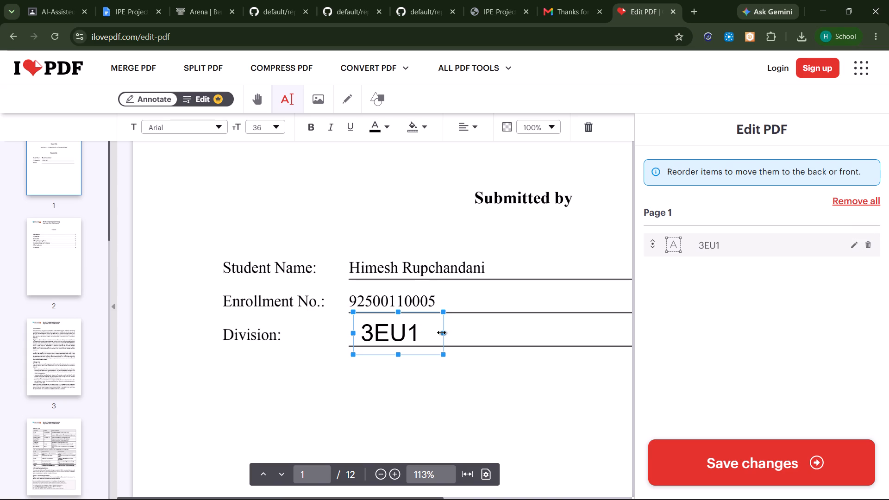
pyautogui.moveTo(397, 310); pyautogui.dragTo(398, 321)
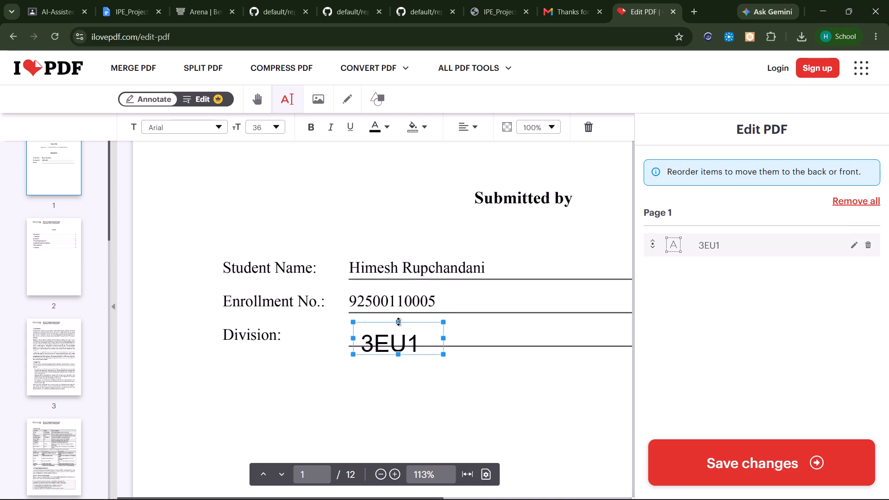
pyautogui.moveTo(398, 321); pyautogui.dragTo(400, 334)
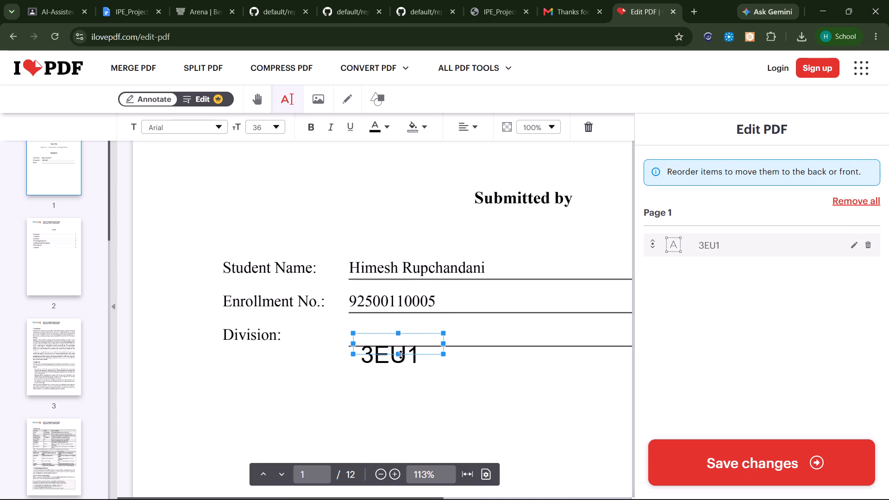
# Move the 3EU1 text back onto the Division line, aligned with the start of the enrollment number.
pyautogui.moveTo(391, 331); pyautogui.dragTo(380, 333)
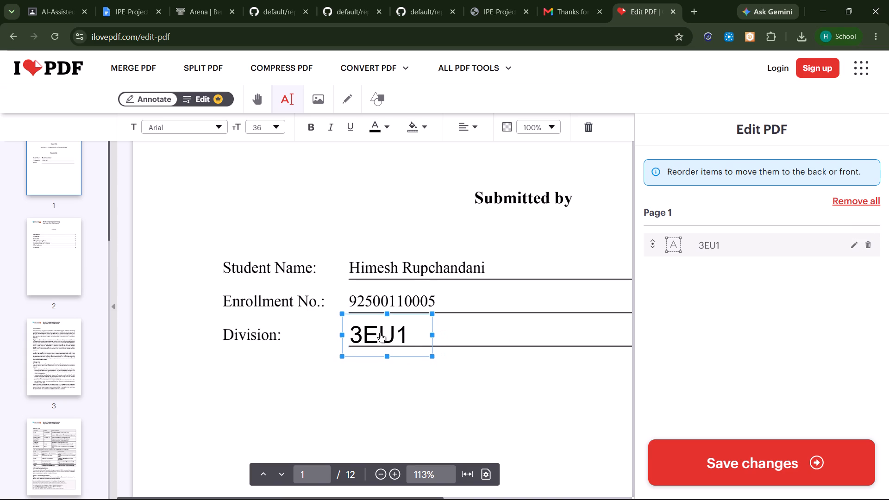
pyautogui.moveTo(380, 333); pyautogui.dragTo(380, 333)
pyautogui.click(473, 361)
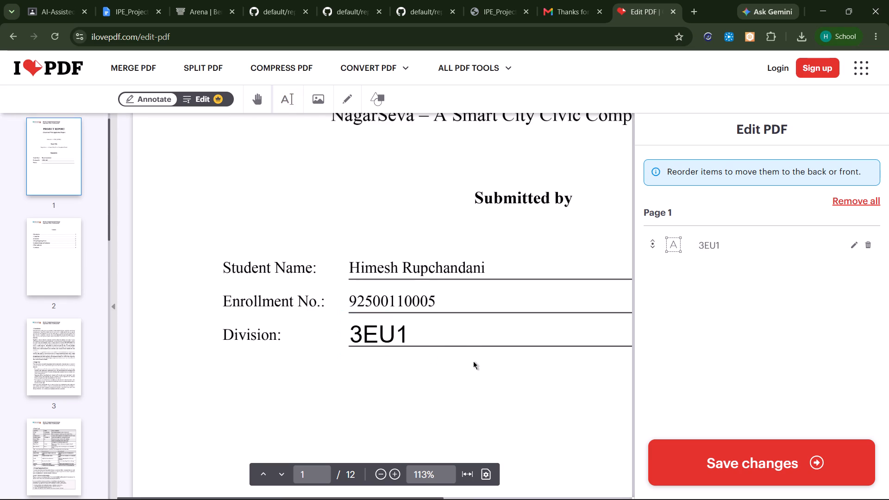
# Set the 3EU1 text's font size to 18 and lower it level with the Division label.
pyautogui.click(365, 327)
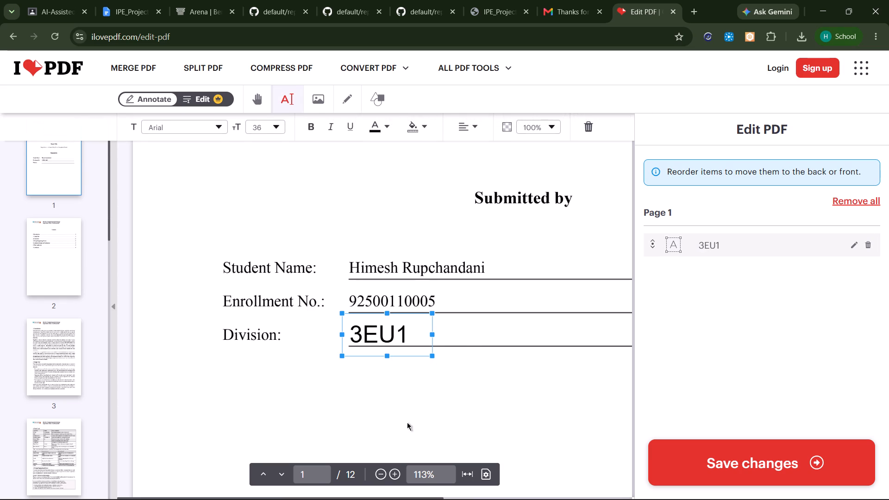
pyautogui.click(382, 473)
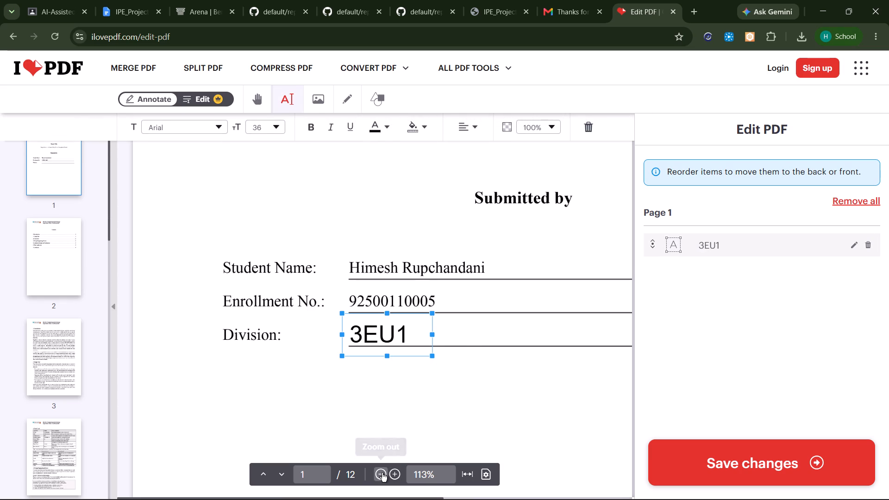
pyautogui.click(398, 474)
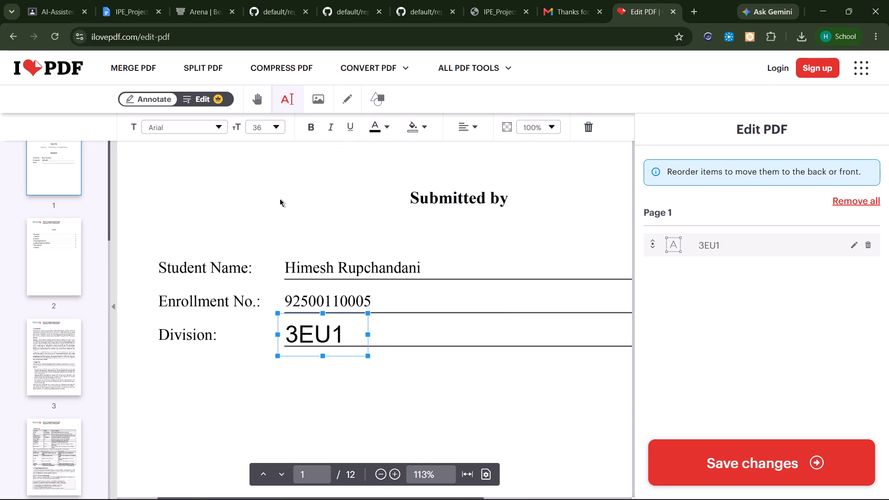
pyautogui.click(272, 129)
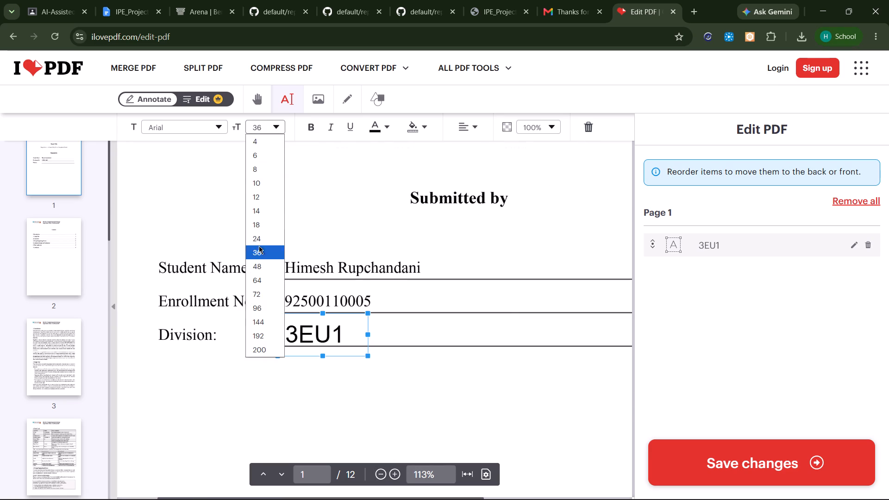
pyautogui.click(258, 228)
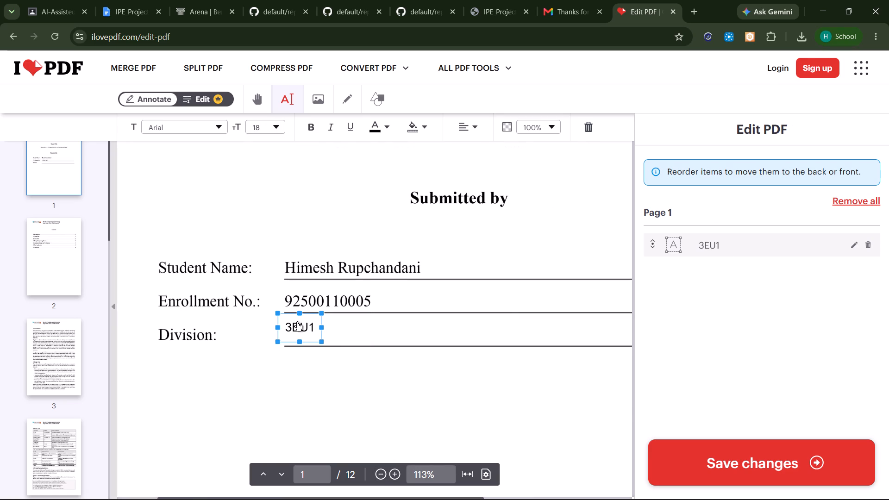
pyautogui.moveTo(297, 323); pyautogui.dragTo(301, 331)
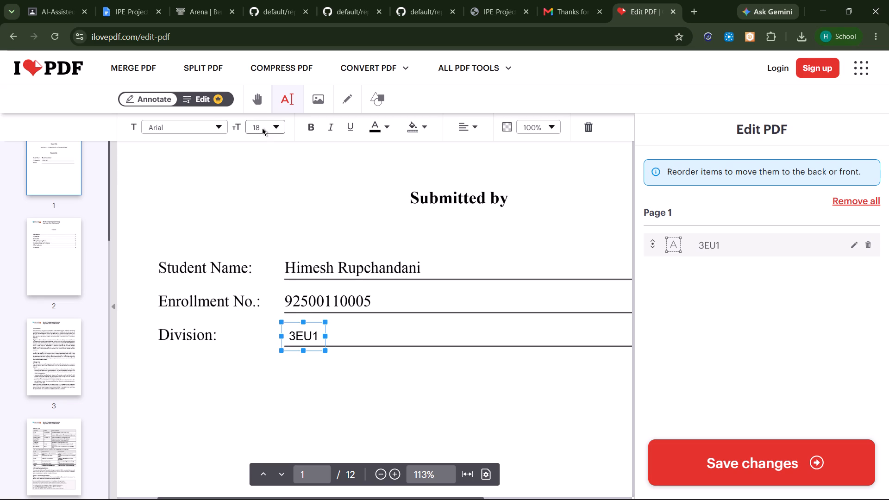
# Set the 3EU1 text's font size to 24 and nudge it to sit just above the Division line, aligned with the entries above.
pyautogui.click(262, 128)
pyautogui.click(269, 235)
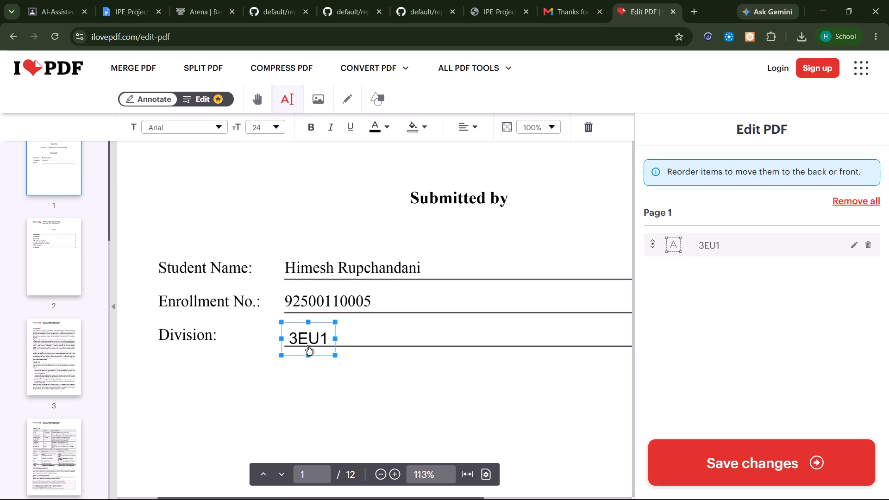
pyautogui.click(306, 335)
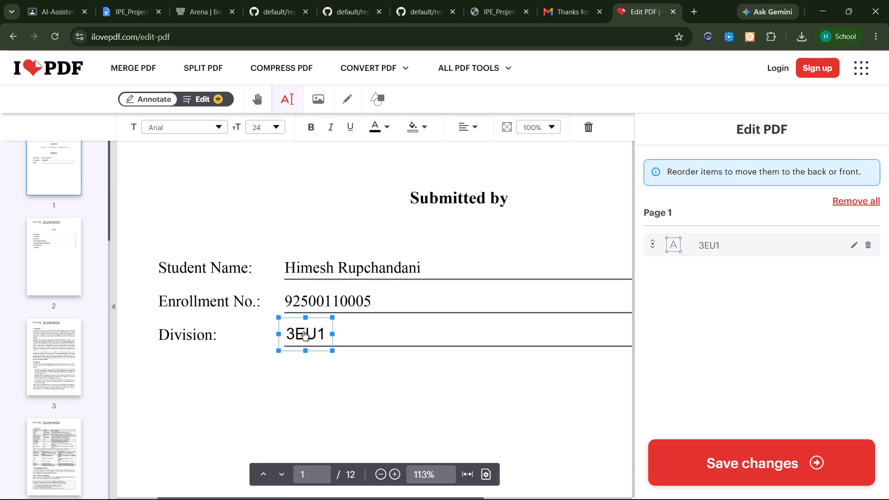
pyautogui.click(405, 374)
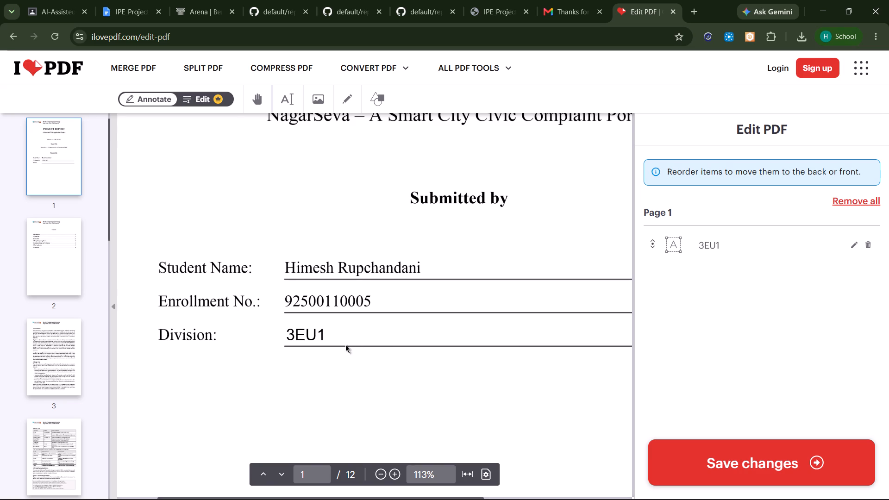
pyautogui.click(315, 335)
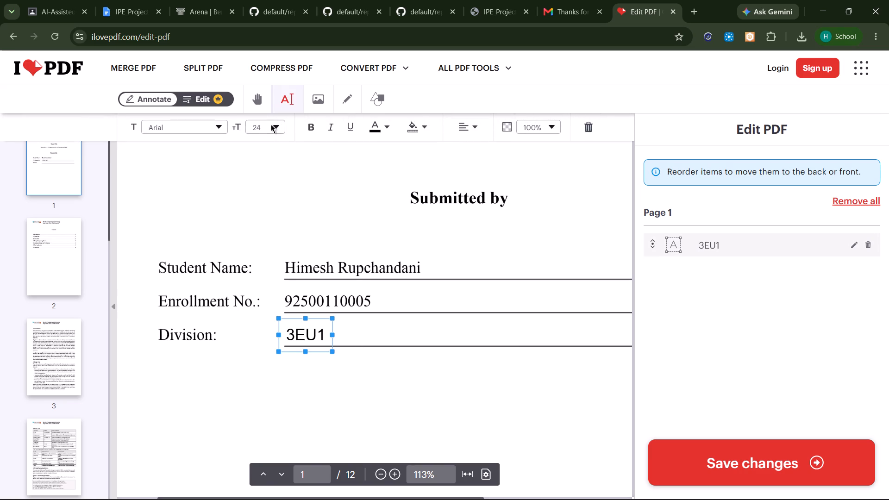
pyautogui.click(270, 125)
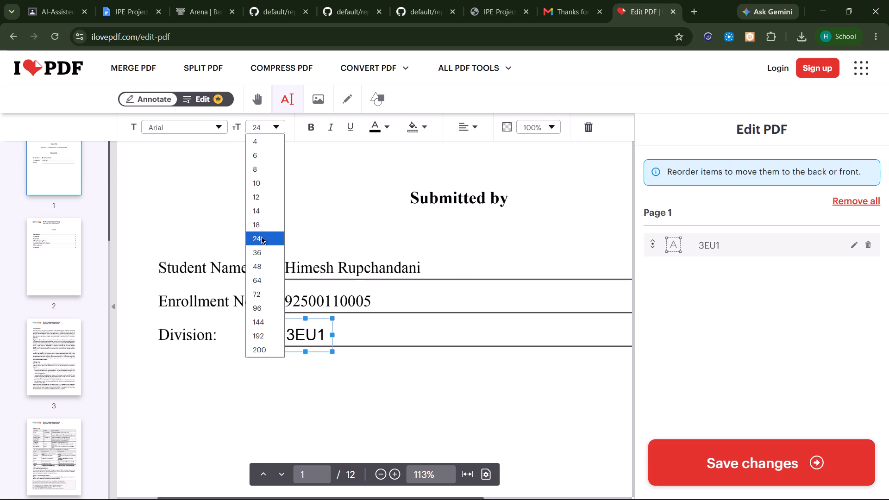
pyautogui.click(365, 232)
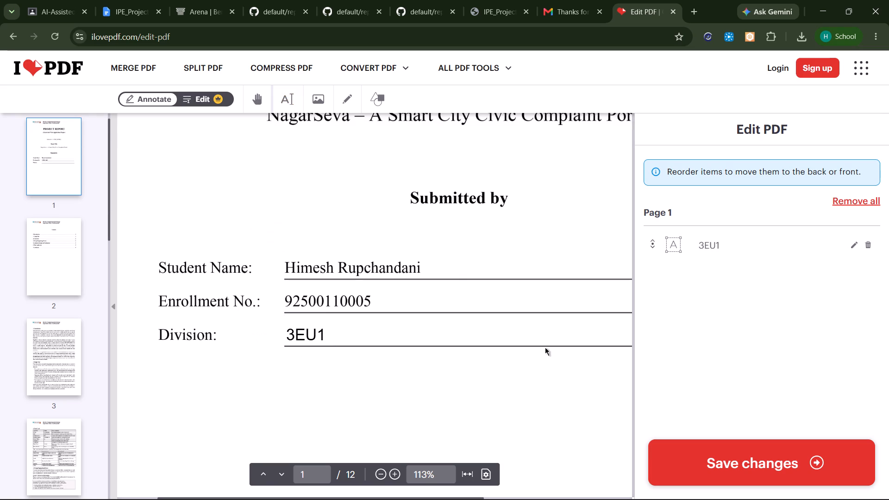
# Save the changes to the edited report PDF, download it and show the downloaded file in its folder.
pyautogui.click(726, 458)
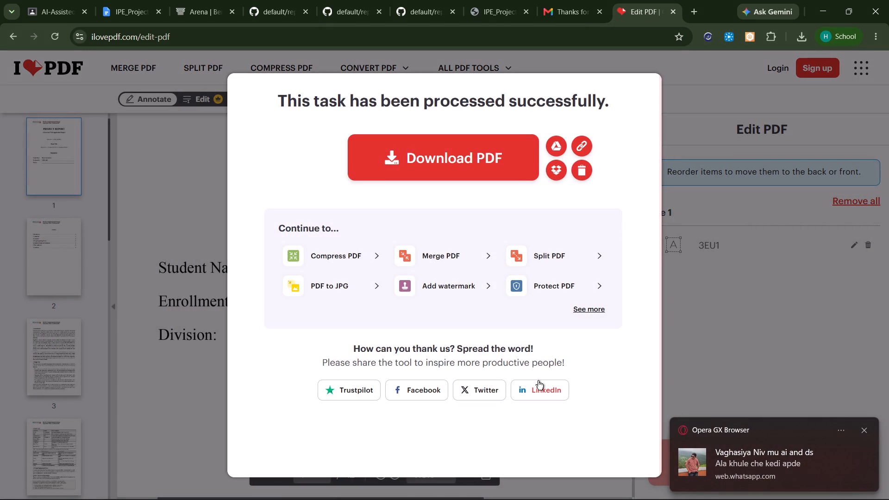
pyautogui.click(475, 166)
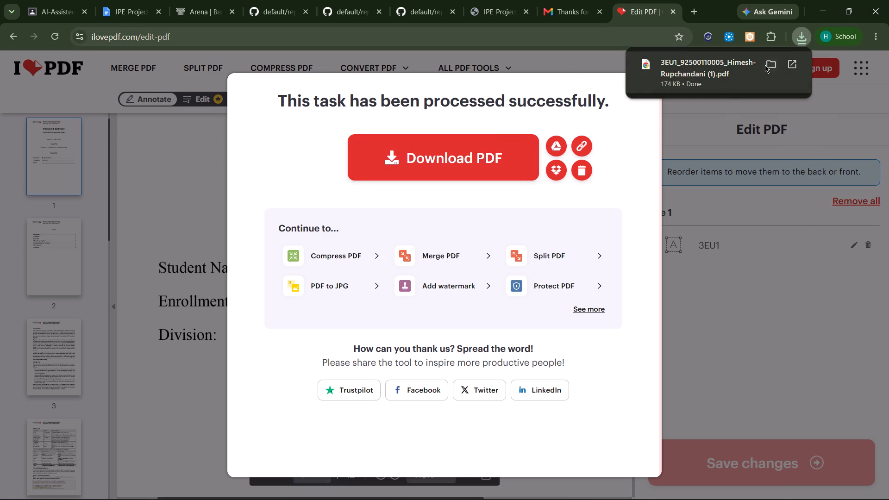
pyautogui.click(765, 65)
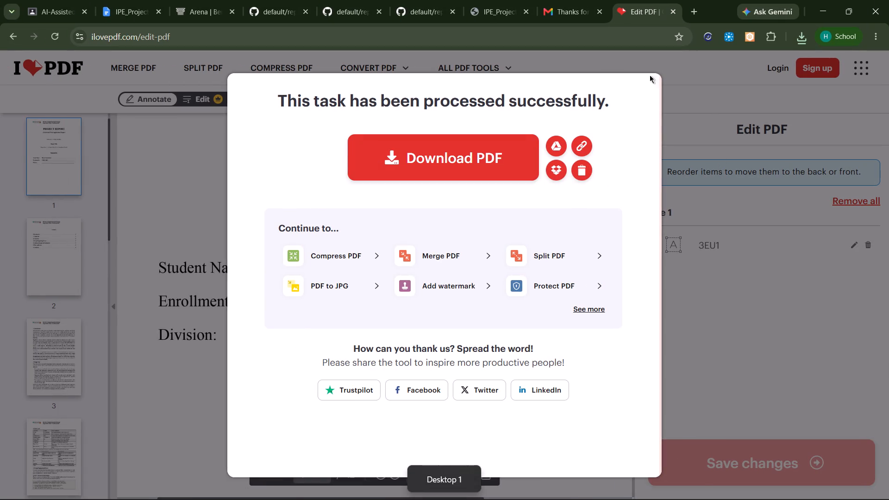
# Switch to the Gmail form receipt and open the IPE Web Project—Submission response for editing.
pyautogui.click(551, 19)
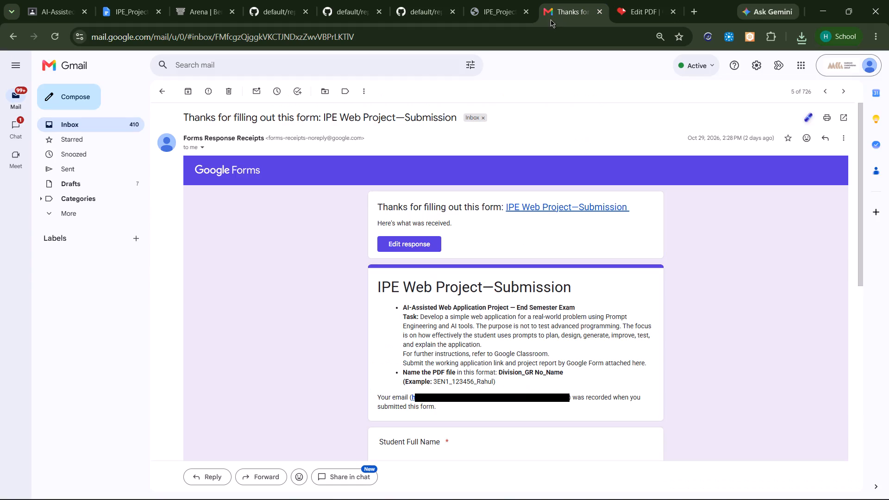
pyautogui.click(418, 243)
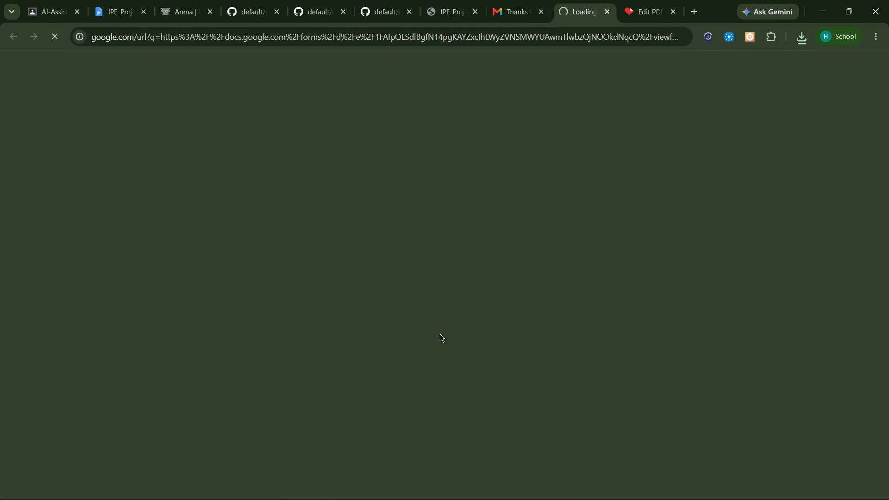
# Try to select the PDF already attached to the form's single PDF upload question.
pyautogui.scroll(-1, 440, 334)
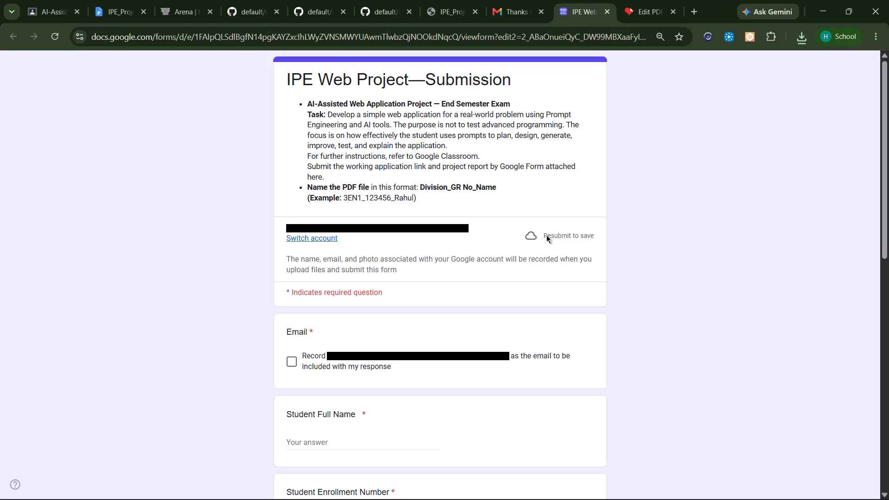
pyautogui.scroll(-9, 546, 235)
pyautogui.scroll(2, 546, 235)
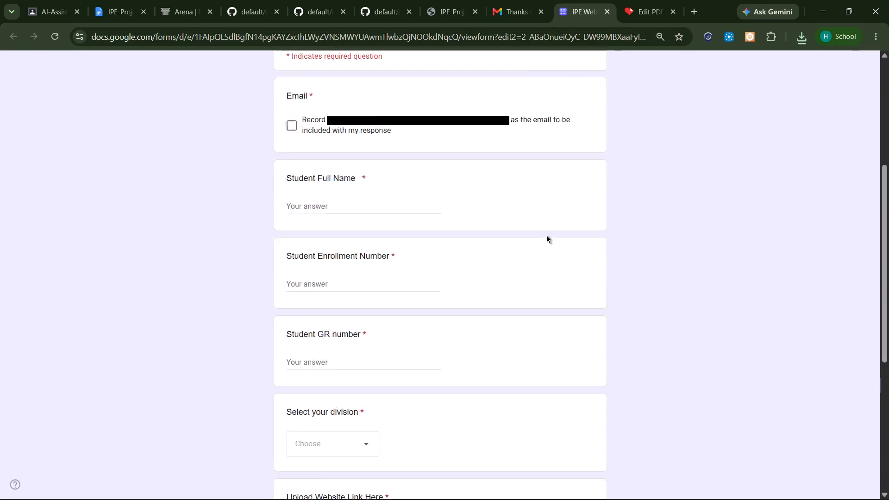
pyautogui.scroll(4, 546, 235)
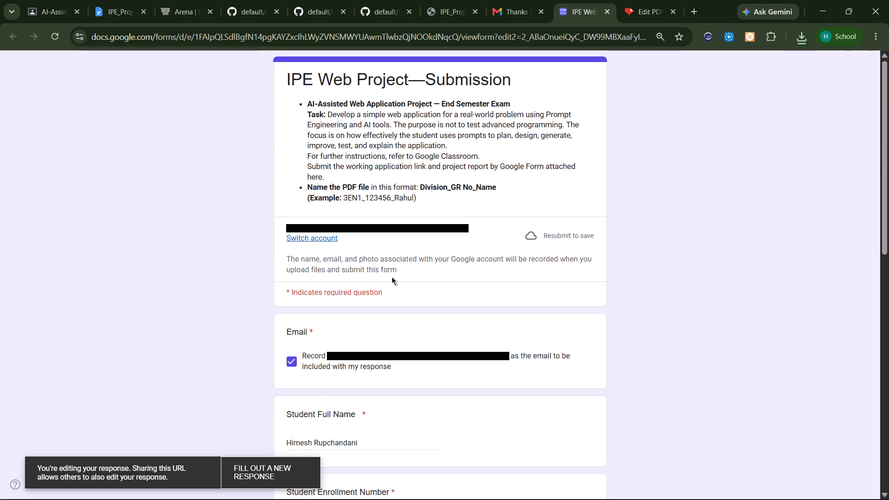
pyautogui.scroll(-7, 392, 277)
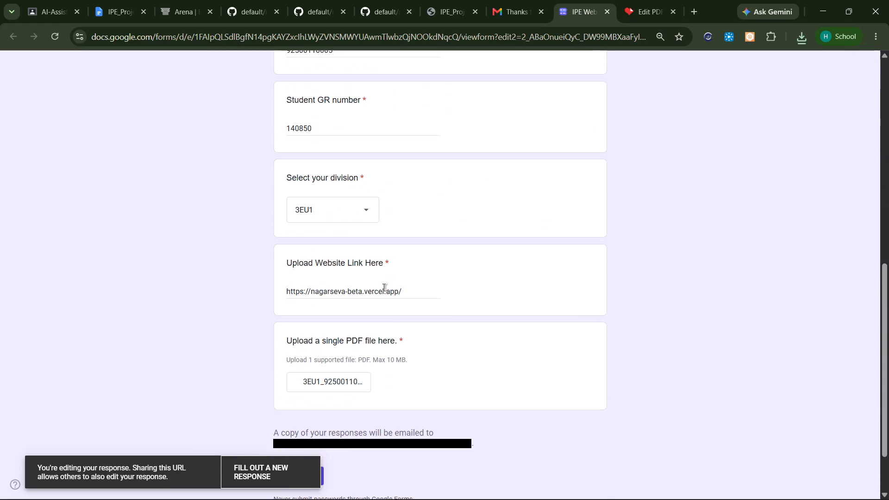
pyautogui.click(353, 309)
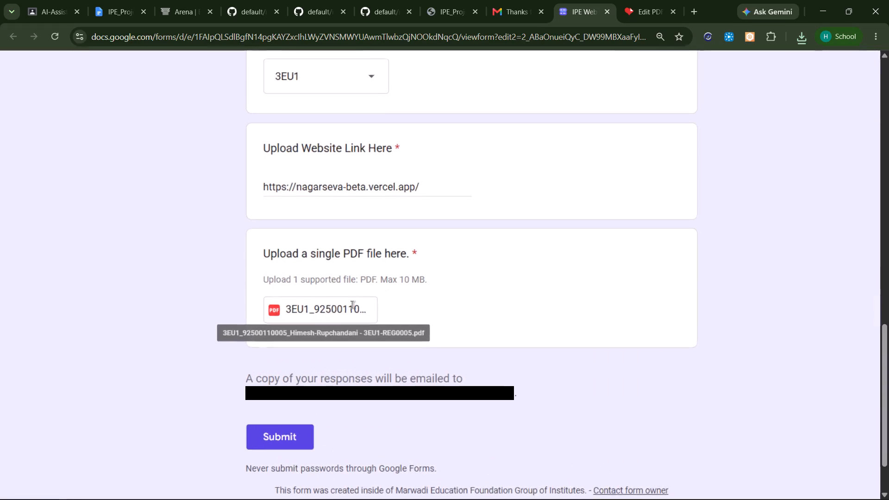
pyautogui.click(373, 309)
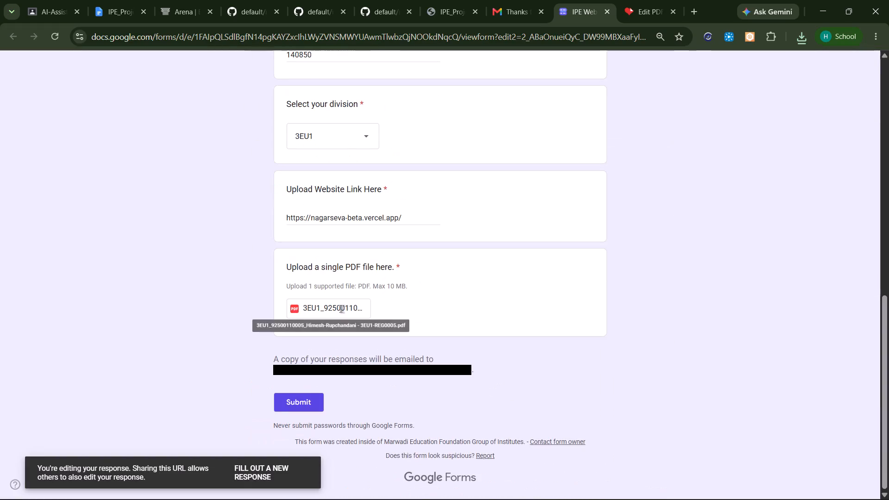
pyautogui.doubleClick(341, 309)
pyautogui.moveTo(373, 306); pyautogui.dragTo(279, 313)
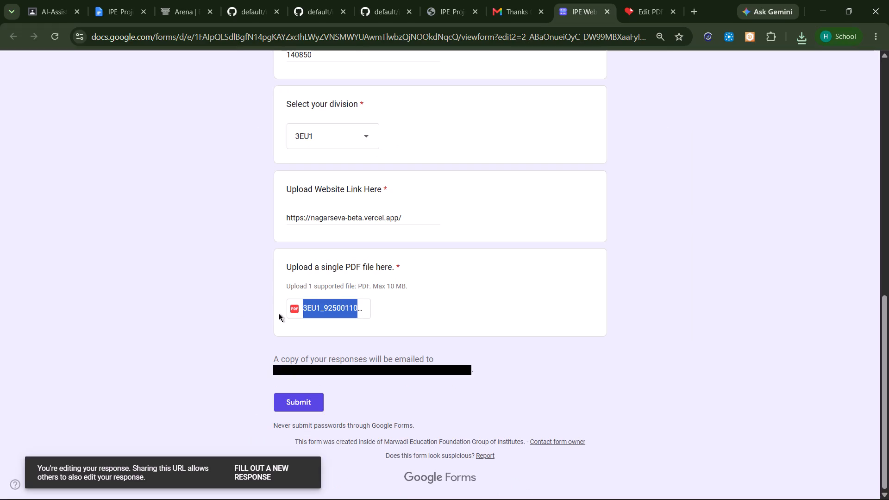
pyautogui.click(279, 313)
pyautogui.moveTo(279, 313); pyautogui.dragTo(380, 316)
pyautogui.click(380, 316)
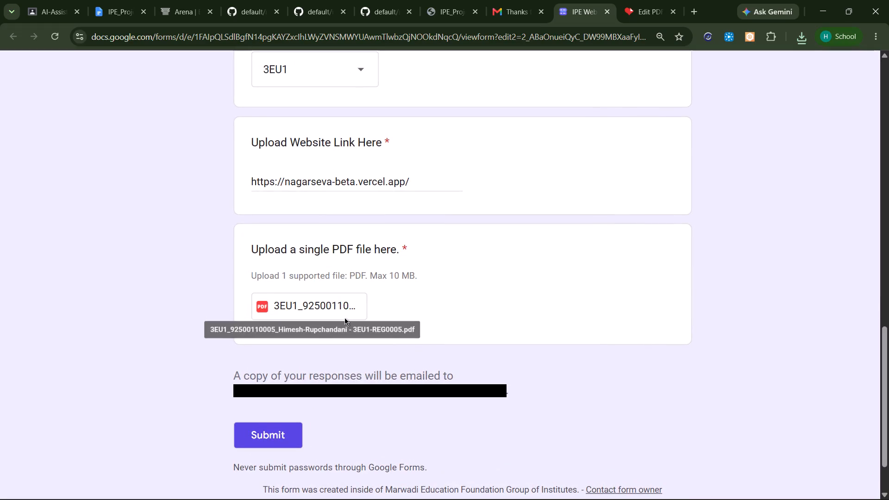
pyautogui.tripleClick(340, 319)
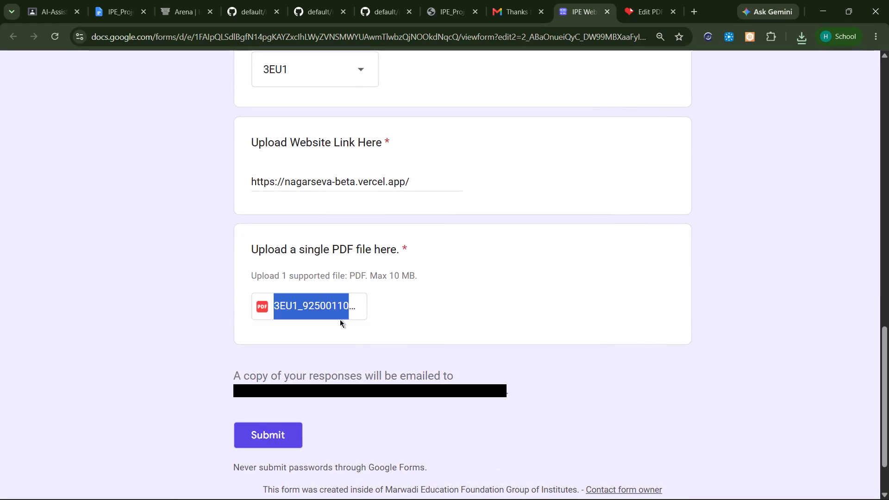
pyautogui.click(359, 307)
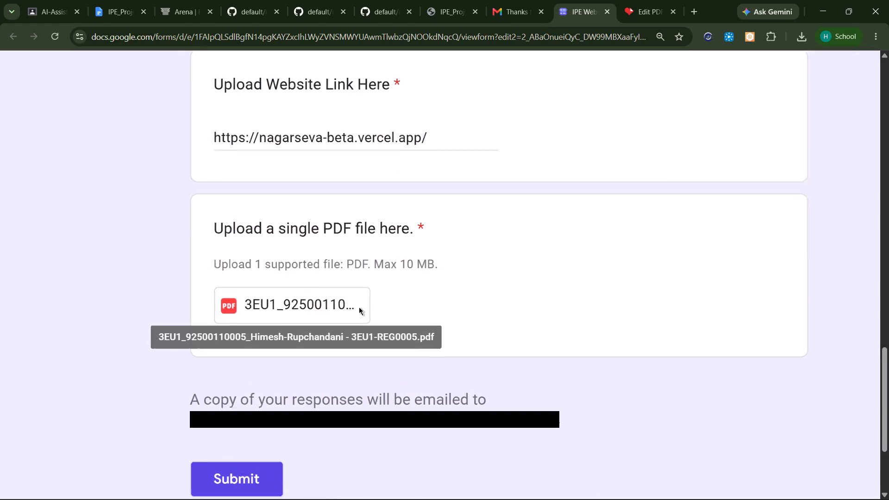
# Look through the submission form, from its instructions to the PDF upload question, for a way to replace the attached file.
pyautogui.scroll(6, 359, 307)
pyautogui.scroll(-1, 359, 307)
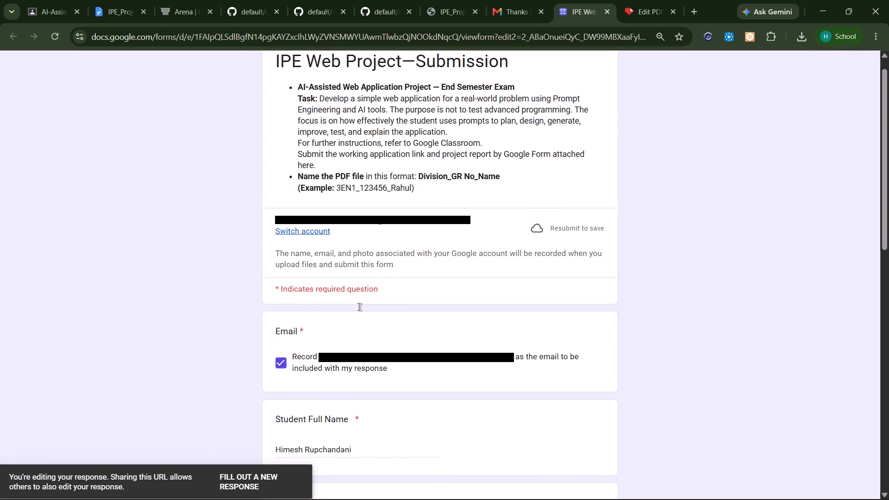
pyautogui.scroll(-6, 359, 307)
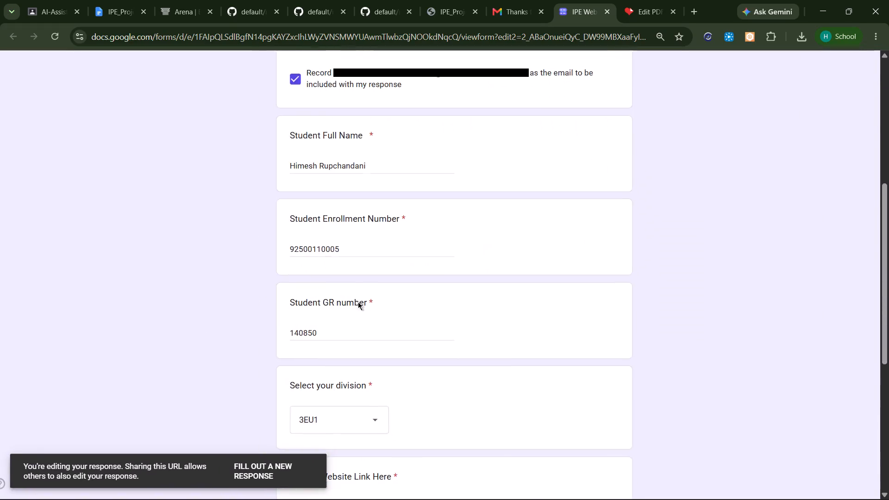
pyautogui.scroll(-4, 358, 302)
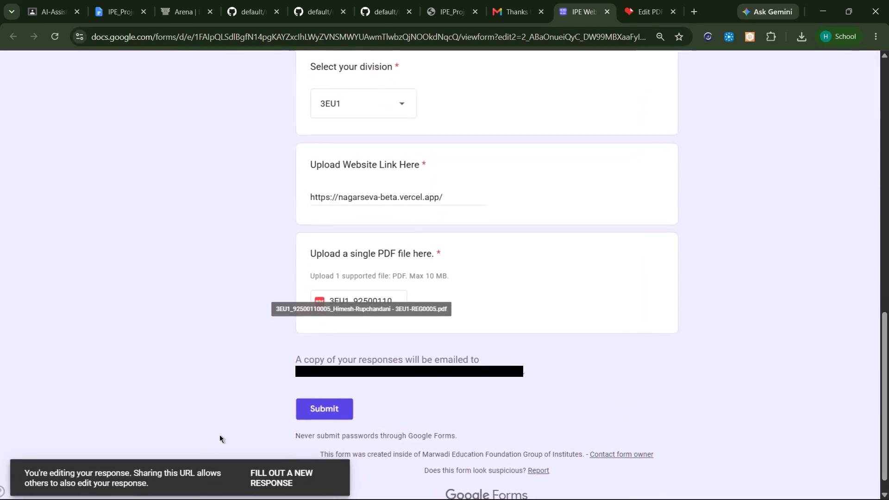
pyautogui.scroll(-1, 193, 459)
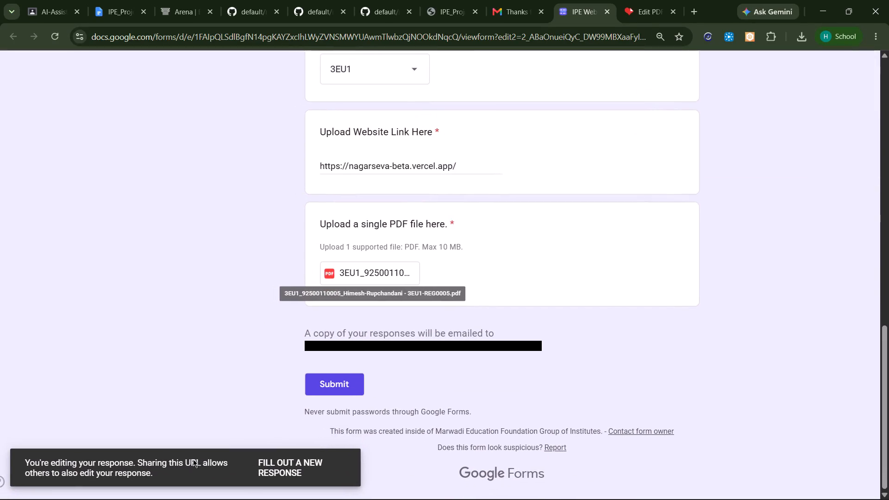
pyautogui.hscroll(2, 160, 464)
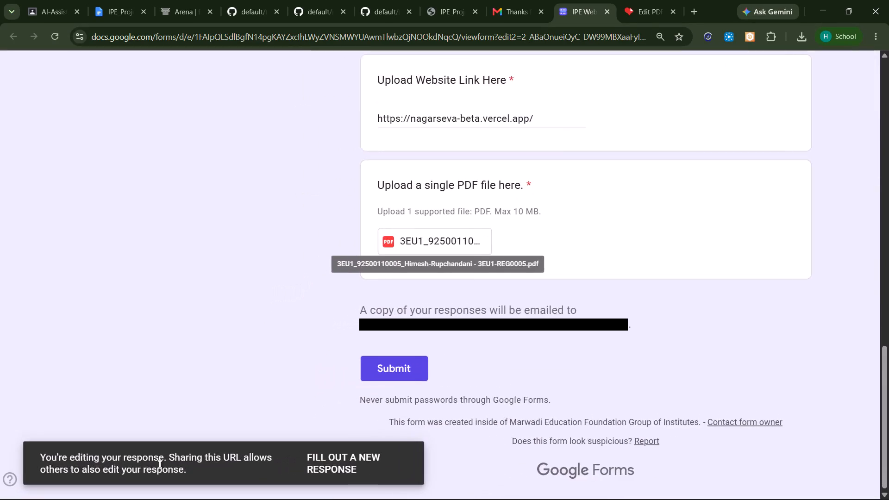
pyautogui.hscroll(1, 160, 464)
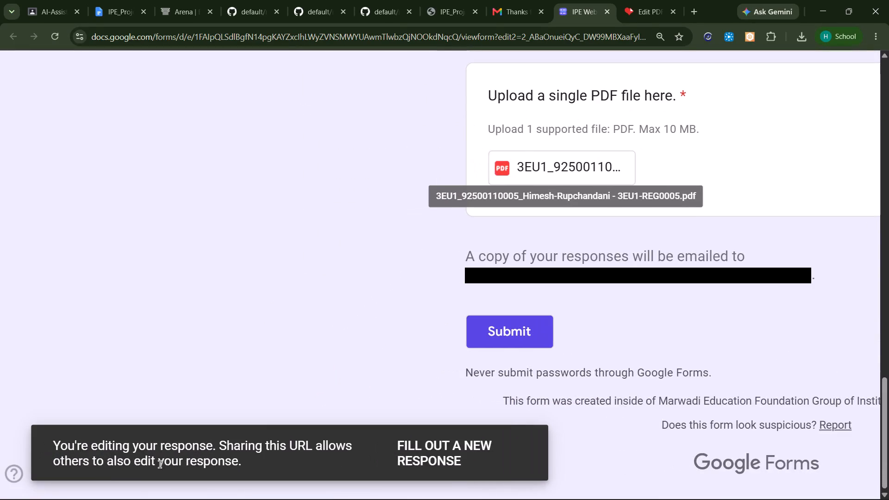
pyautogui.scroll(1, 324, 373)
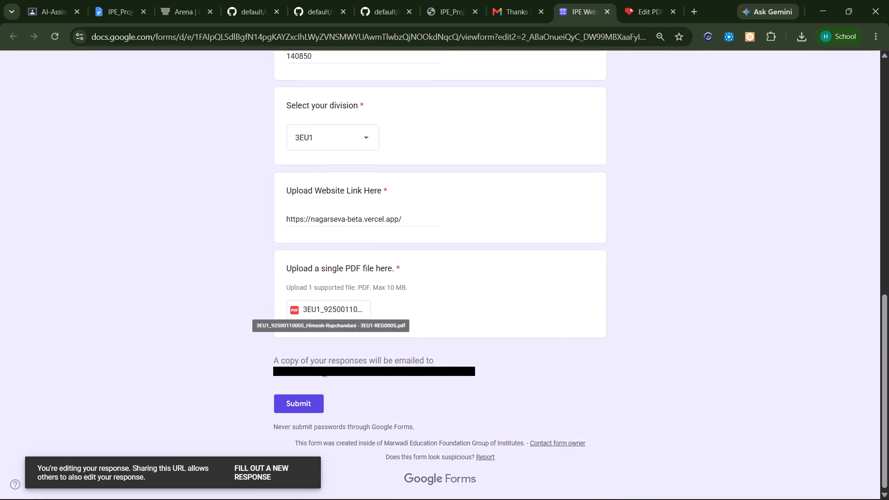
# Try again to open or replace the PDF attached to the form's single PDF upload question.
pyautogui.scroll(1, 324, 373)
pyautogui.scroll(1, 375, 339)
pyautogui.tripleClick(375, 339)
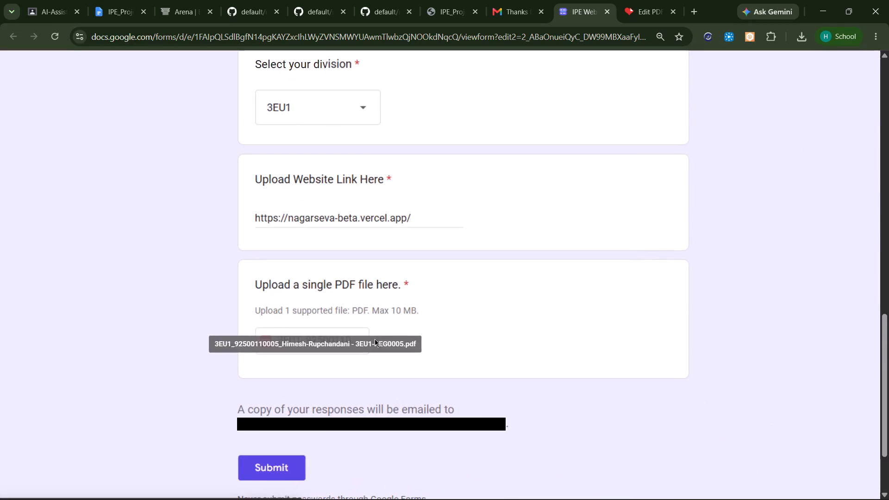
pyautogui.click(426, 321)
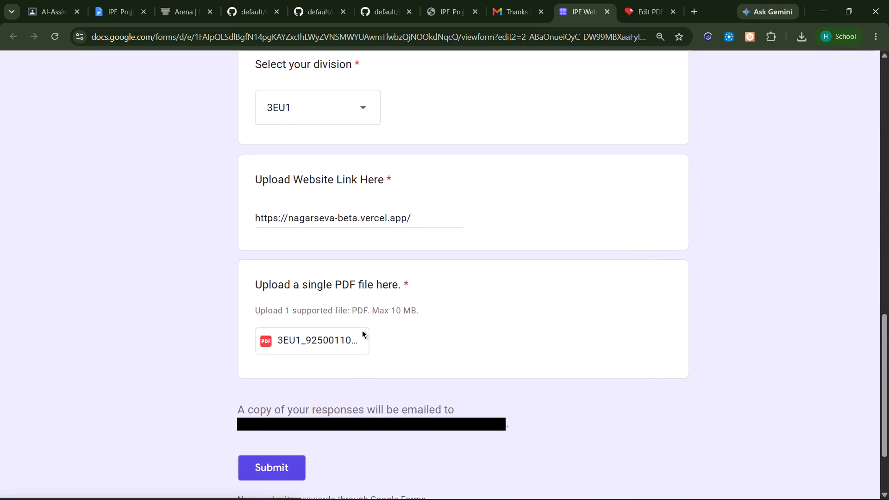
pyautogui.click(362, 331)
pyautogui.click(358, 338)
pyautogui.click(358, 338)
# Copy the link of the form response being edited and send it to Jenil in the WhatsApp chat.
pyautogui.click(434, 36)
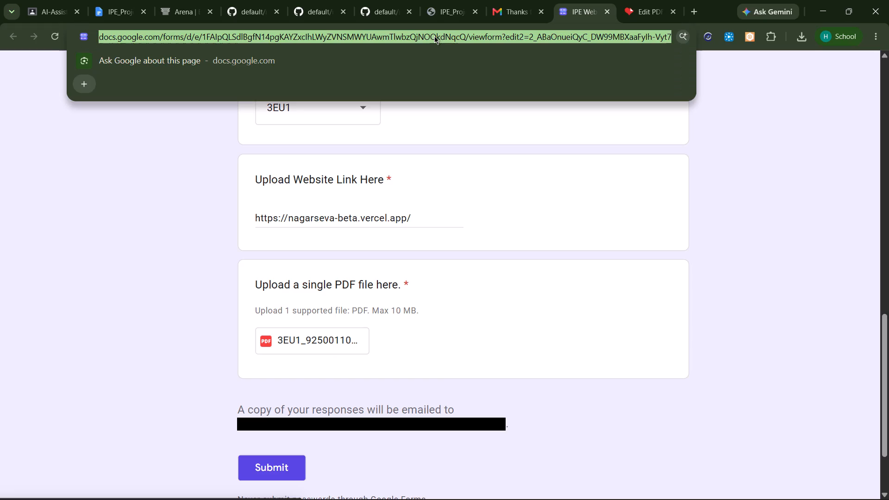
pyautogui.hotkey('ctrl', 'c')
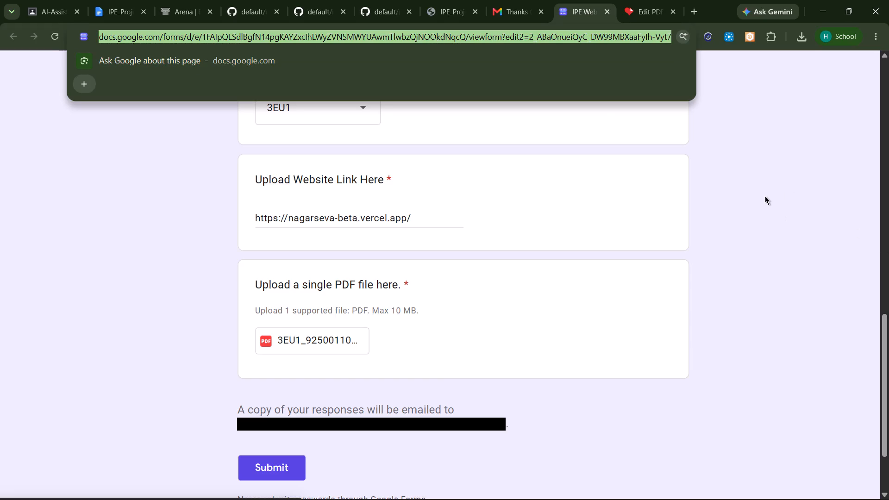
pyautogui.click(765, 196)
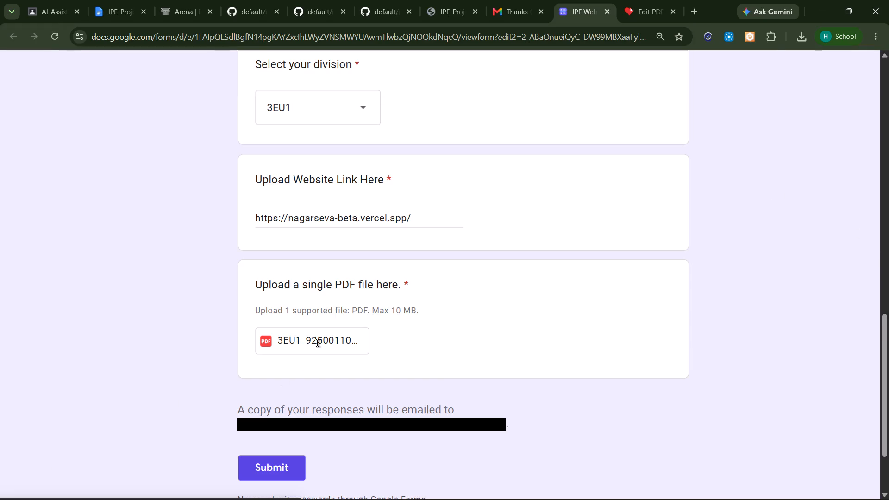
pyautogui.click(317, 343)
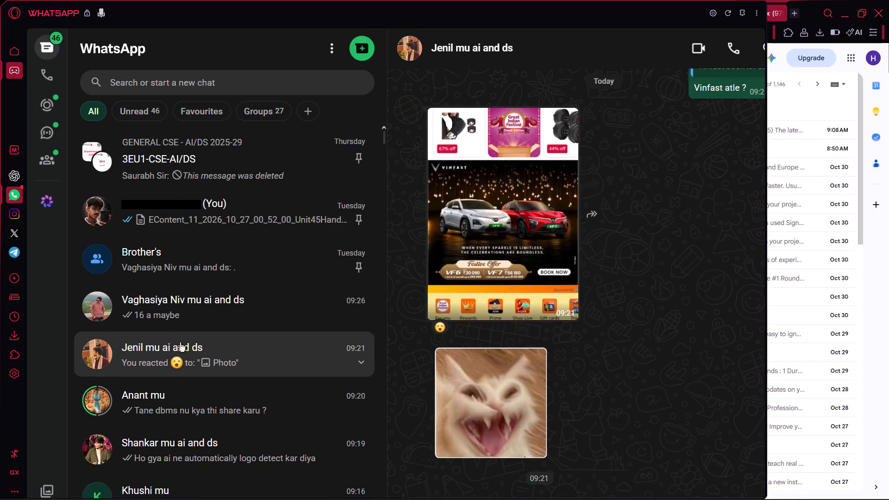
pyautogui.hotkey('ctrl', 'v')
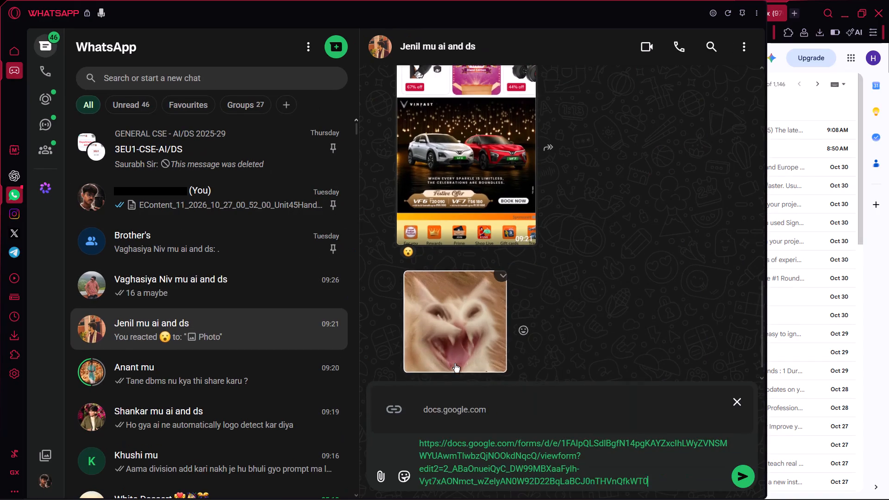
pyautogui.press('Return')
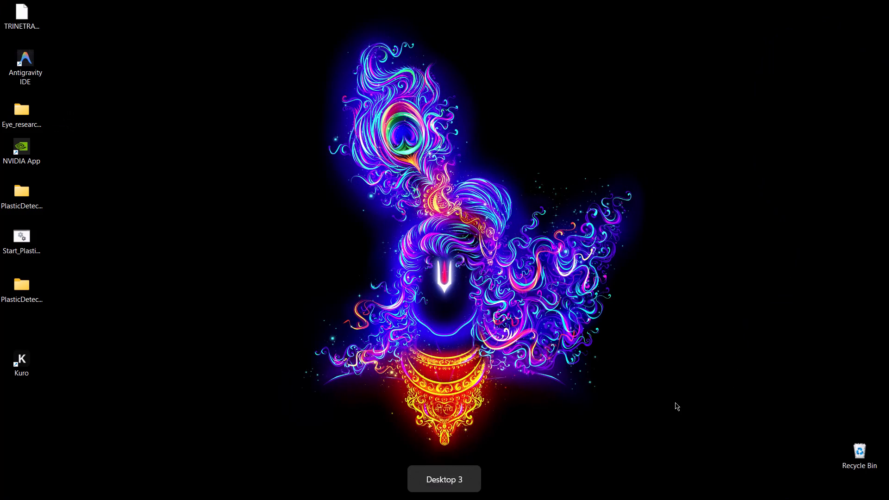
# Open a new Chrome window under a different profile and load the copied form response link there.
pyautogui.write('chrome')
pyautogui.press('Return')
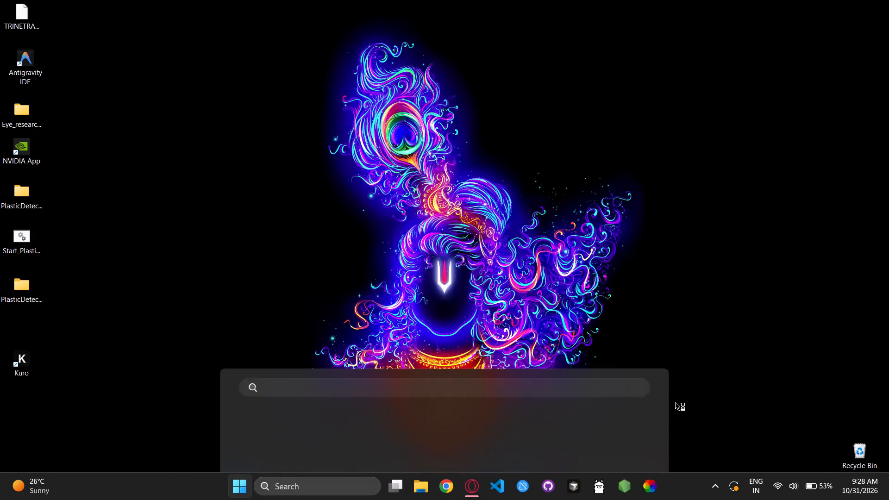
pyautogui.click(303, 327)
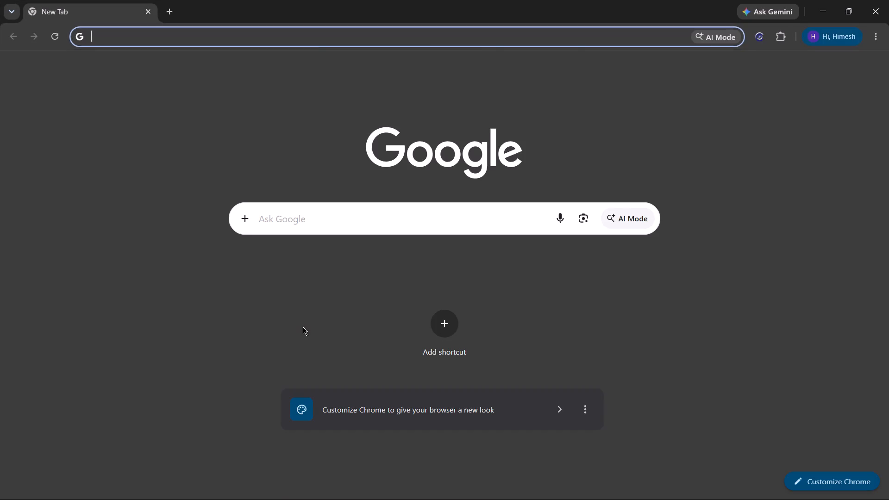
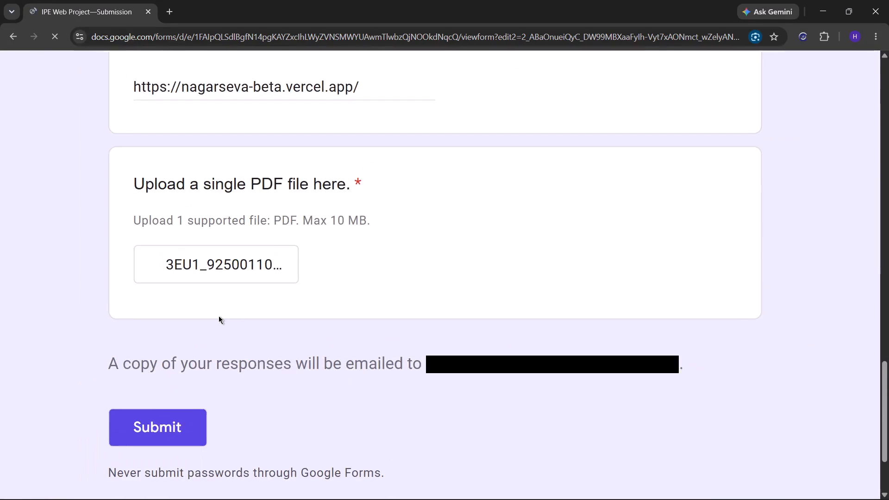
# Enable recording the account email with the form response being edited.
pyautogui.click(224, 277)
pyautogui.scroll(4, 224, 277)
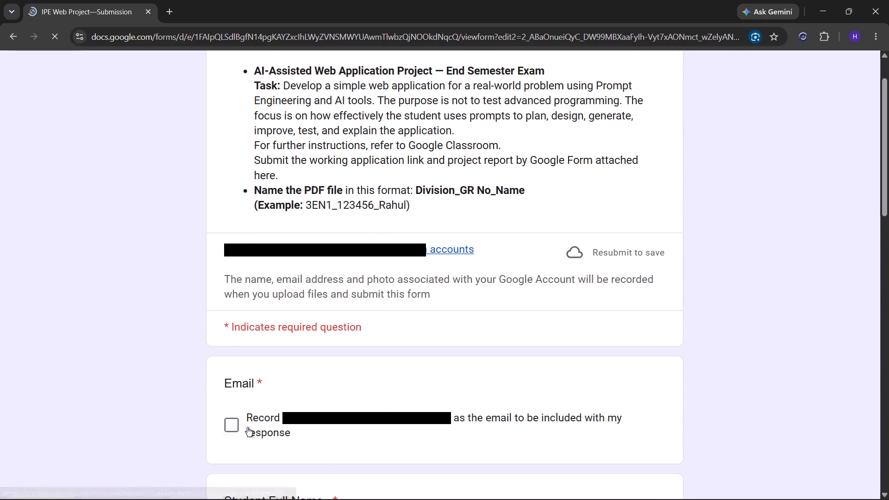
pyautogui.click(239, 425)
# Open a new blank response of the form in its own tab, look over its questions, and close that tab.
pyautogui.scroll(-6, 239, 425)
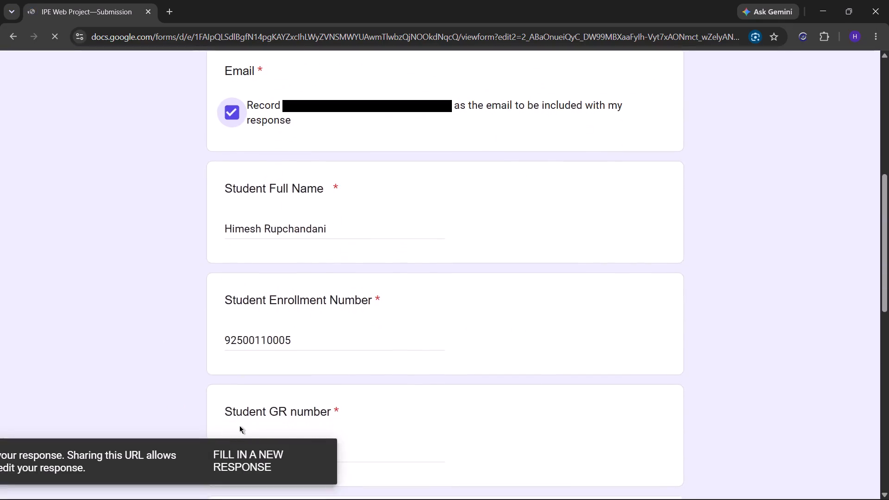
pyautogui.scroll(-3, 239, 425)
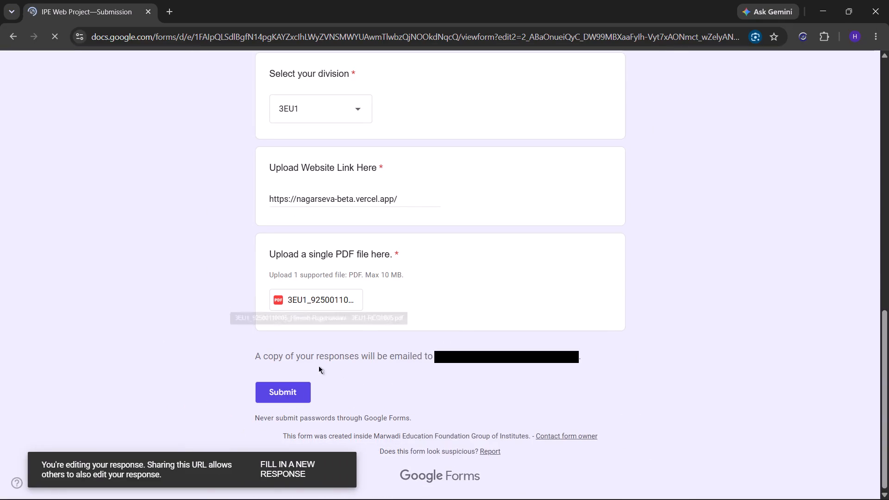
pyautogui.click(278, 468)
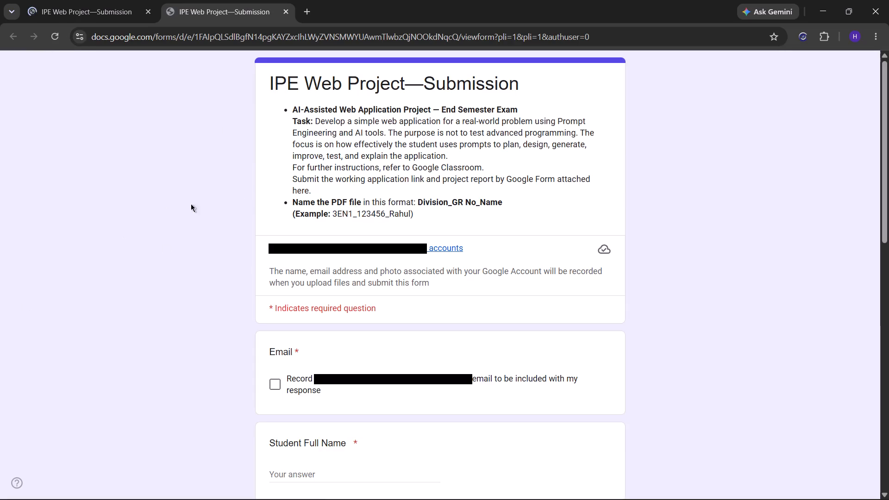
pyautogui.scroll(-7, 411, 272)
pyautogui.scroll(3, 411, 272)
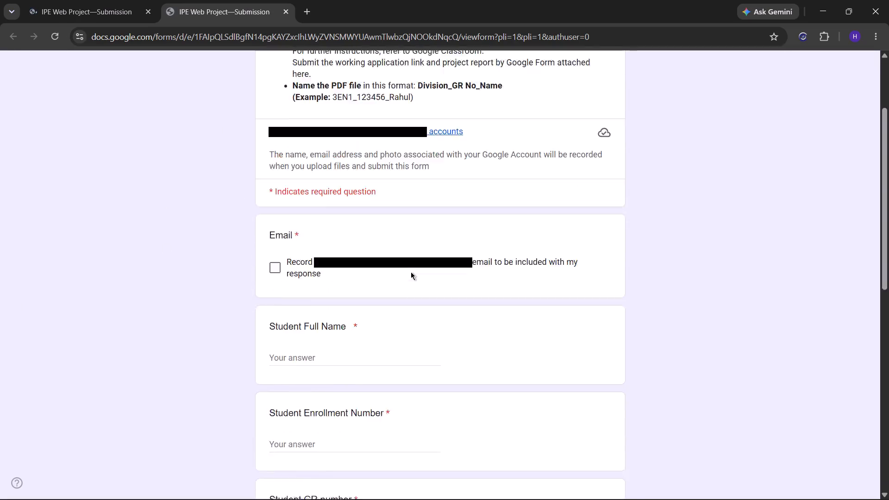
pyautogui.scroll(3, 411, 272)
pyautogui.click(284, 6)
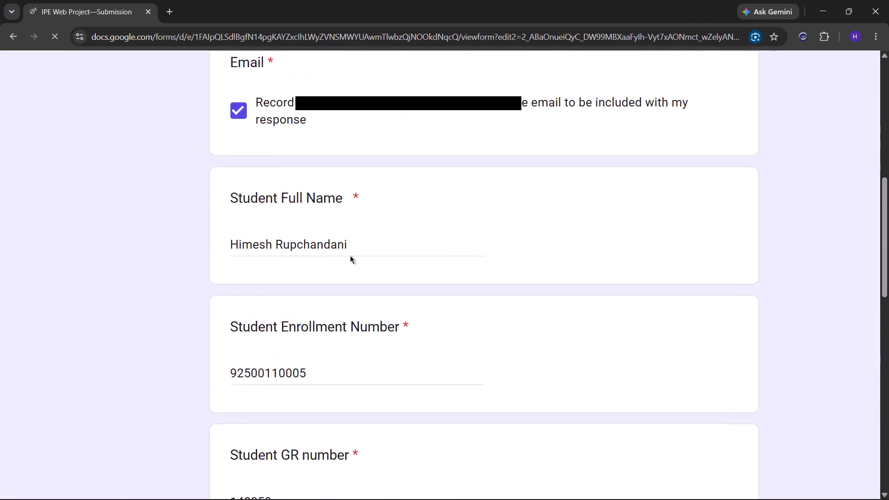
pyautogui.click(346, 248)
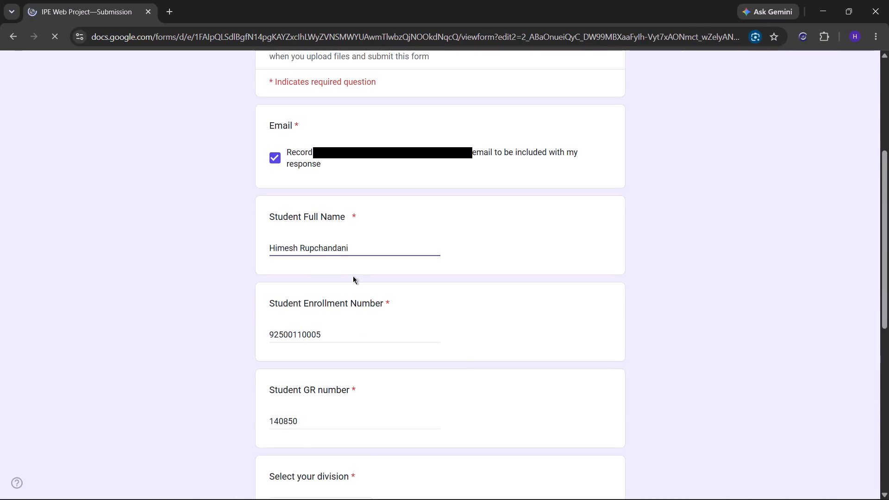
pyautogui.scroll(3, 349, 289)
pyautogui.scroll(-10, 349, 289)
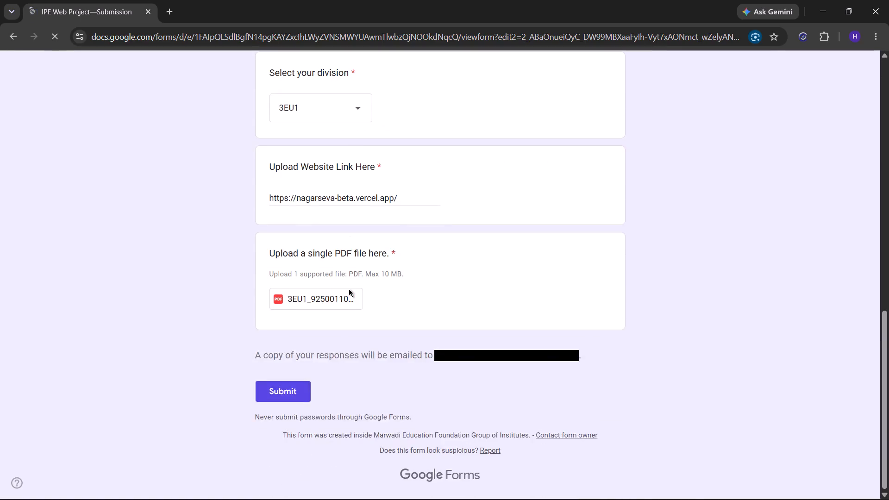
pyautogui.click(357, 307)
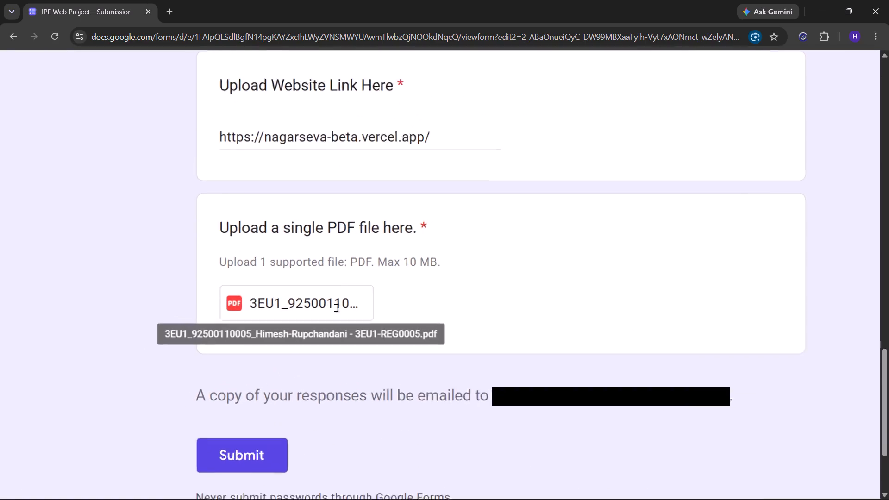
pyautogui.tripleClick(336, 308)
pyautogui.doubleClick(336, 308)
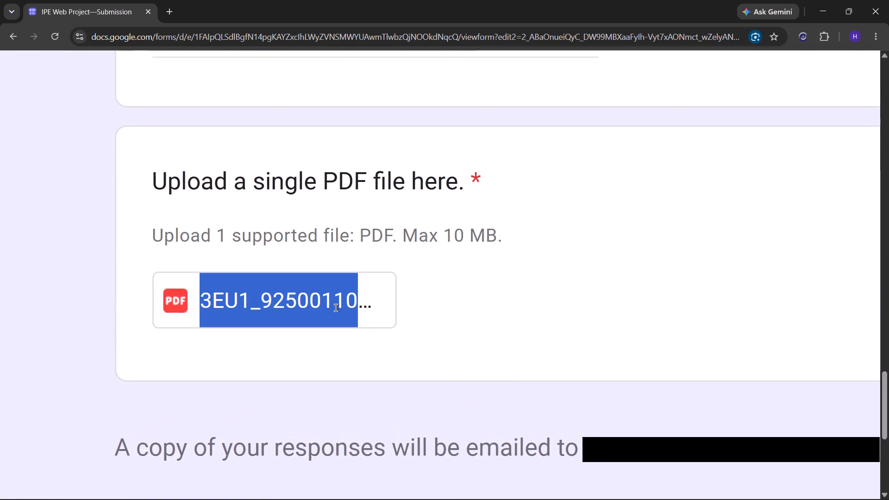
pyautogui.click(336, 308)
pyautogui.moveTo(336, 308); pyautogui.dragTo(341, 325)
pyautogui.click(341, 325)
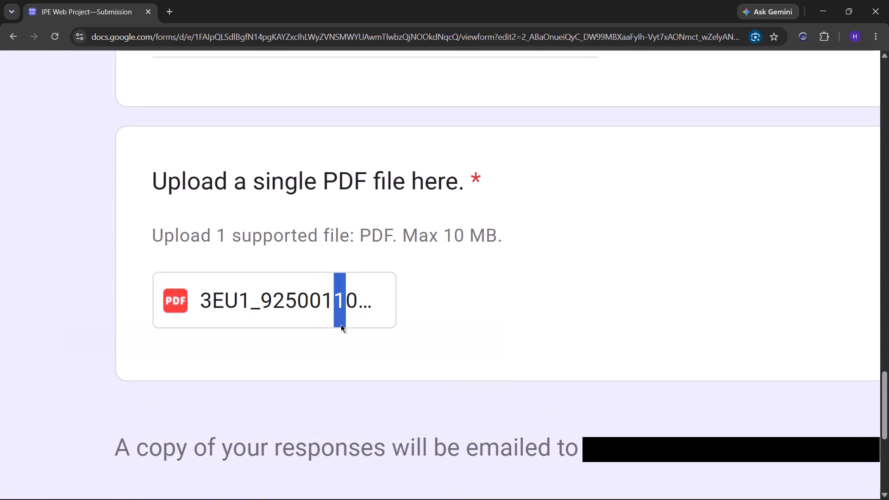
pyautogui.moveTo(341, 325); pyautogui.dragTo(204, 328)
pyautogui.moveTo(204, 328); pyautogui.dragTo(361, 325)
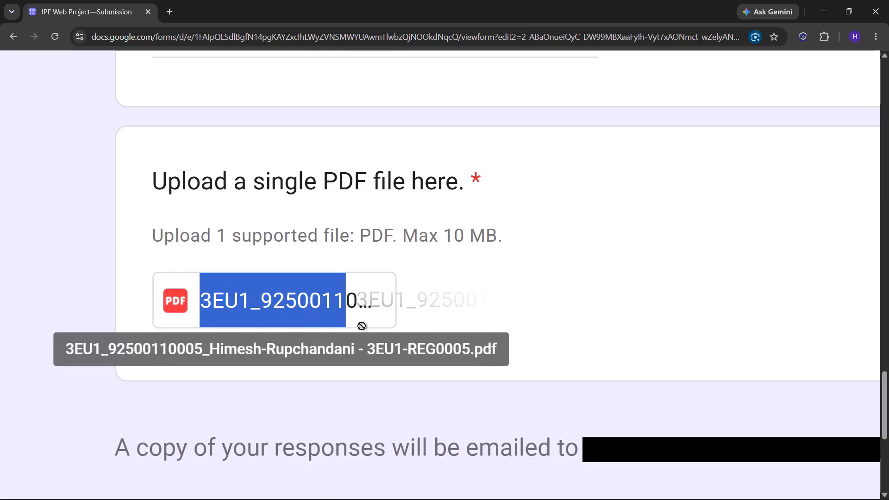
pyautogui.moveTo(361, 325); pyautogui.dragTo(362, 325)
pyautogui.click(407, 316)
pyautogui.scroll(3, 407, 316)
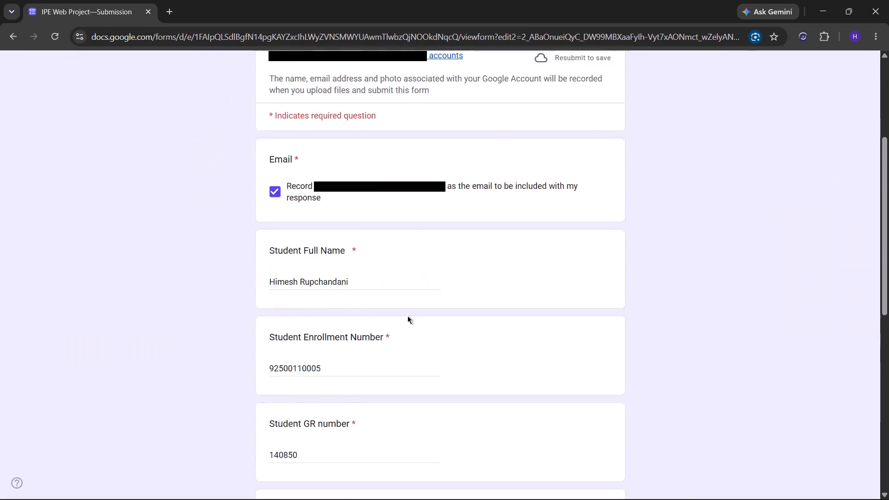
pyautogui.scroll(5, 407, 316)
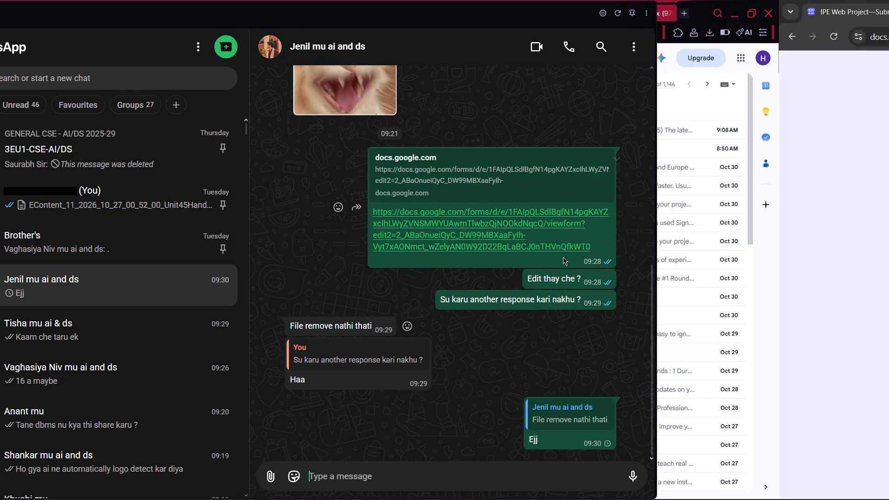
# Look through the response being edited again, from the form's instructions to the attached PDF, for a way to replace the file.
pyautogui.scroll(-3, 563, 257)
pyautogui.hscroll(-1, 563, 257)
pyautogui.scroll(-1, 563, 257)
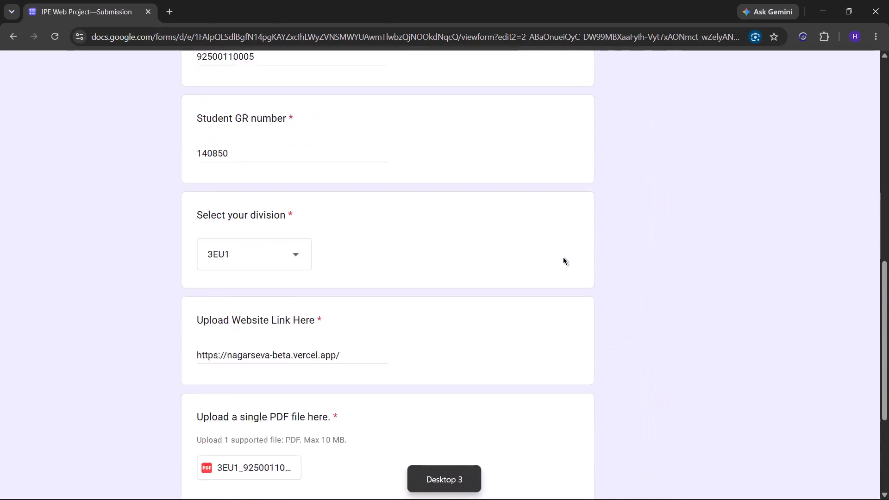
pyautogui.scroll(-3, 563, 257)
pyautogui.scroll(2, 365, 273)
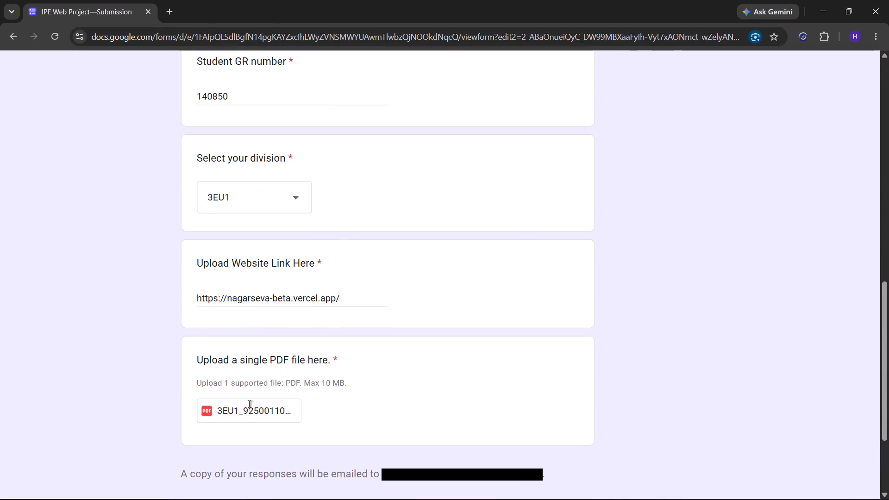
pyautogui.scroll(9, 250, 389)
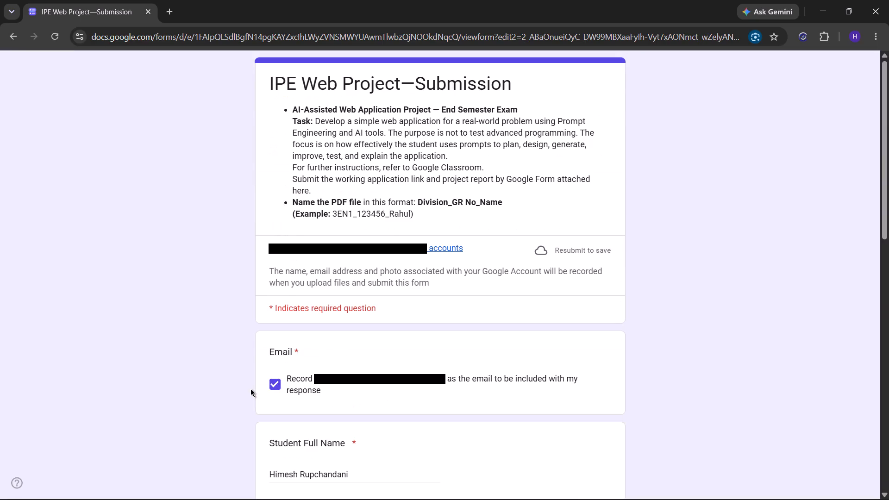
pyautogui.scroll(-4, 250, 389)
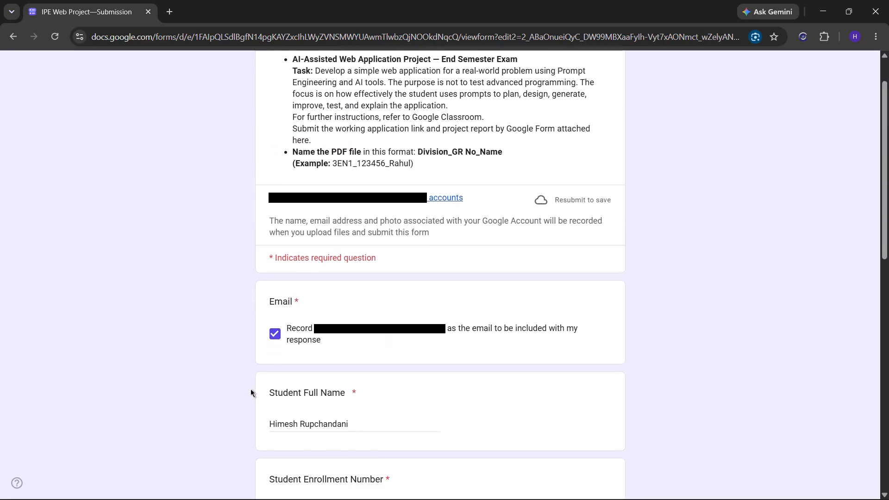
pyautogui.scroll(-4, 250, 389)
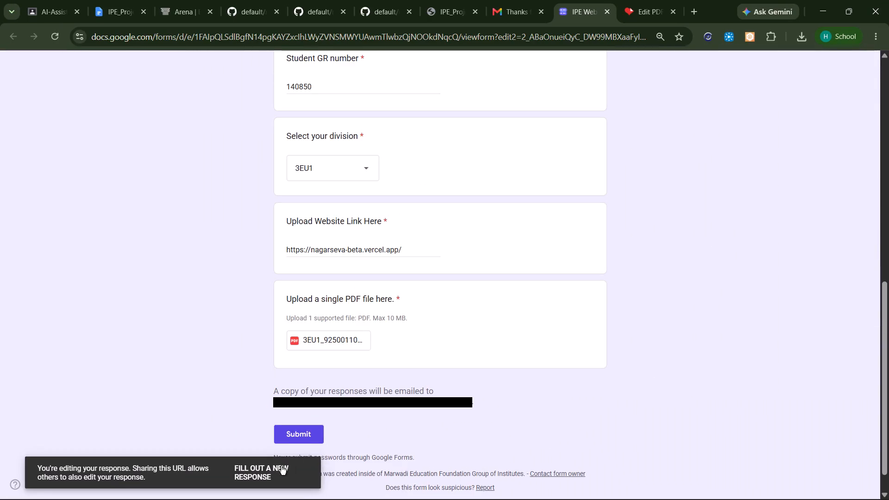
# Start a new response to the submission form and tick the option to record the account's email with it.
pyautogui.click(280, 468)
pyautogui.scroll(3, 370, 237)
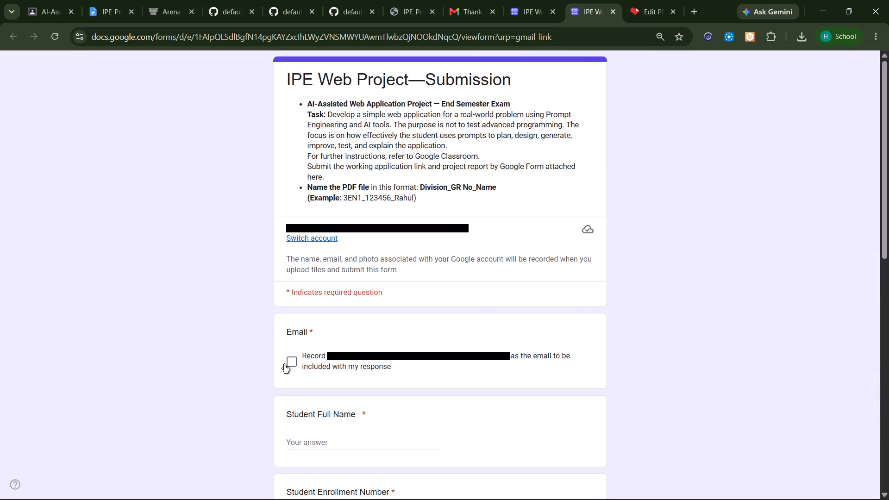
pyautogui.click(289, 363)
pyautogui.scroll(-1, 289, 363)
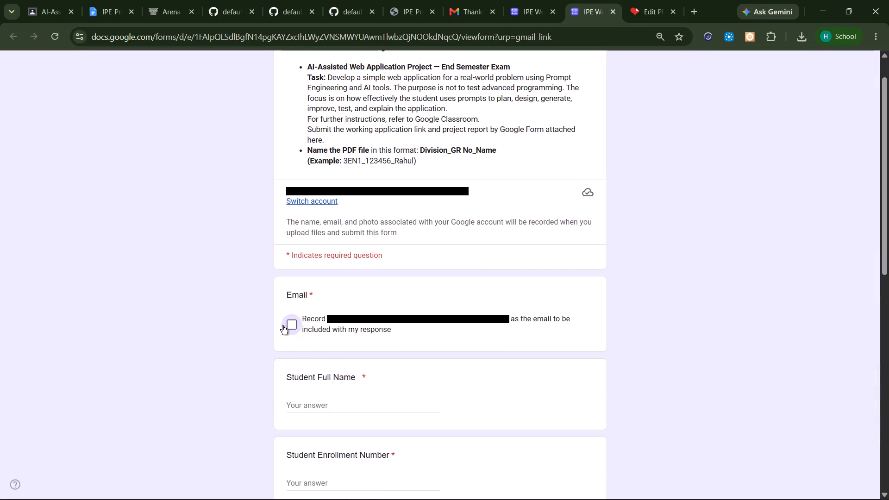
pyautogui.click(285, 325)
pyautogui.click(287, 326)
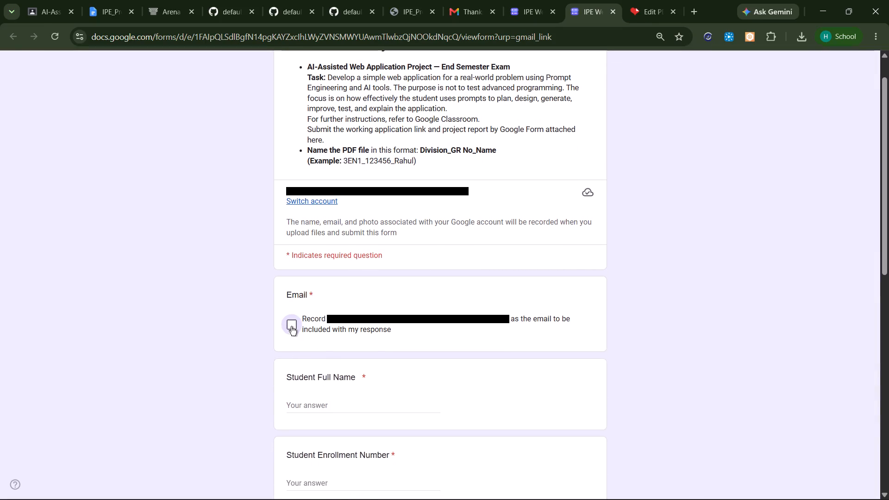
pyautogui.click(291, 326)
pyautogui.doubleClick(315, 410)
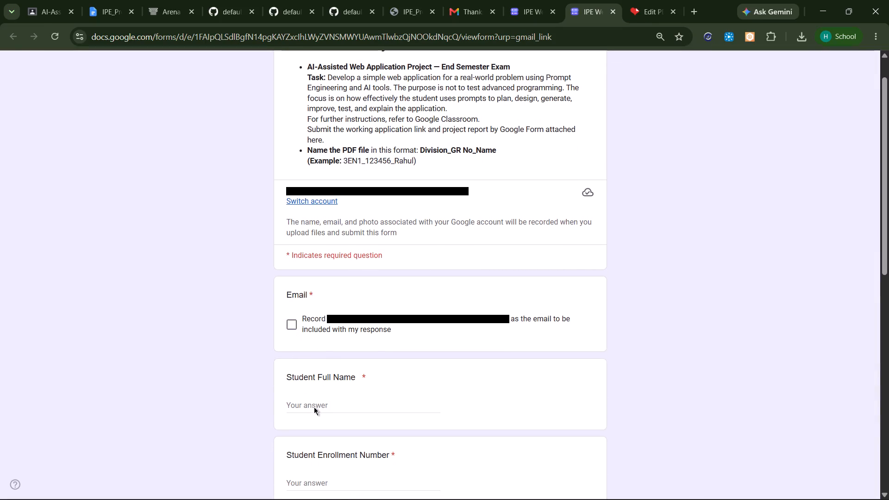
pyautogui.click(314, 407)
pyautogui.click(312, 399)
pyautogui.click(294, 325)
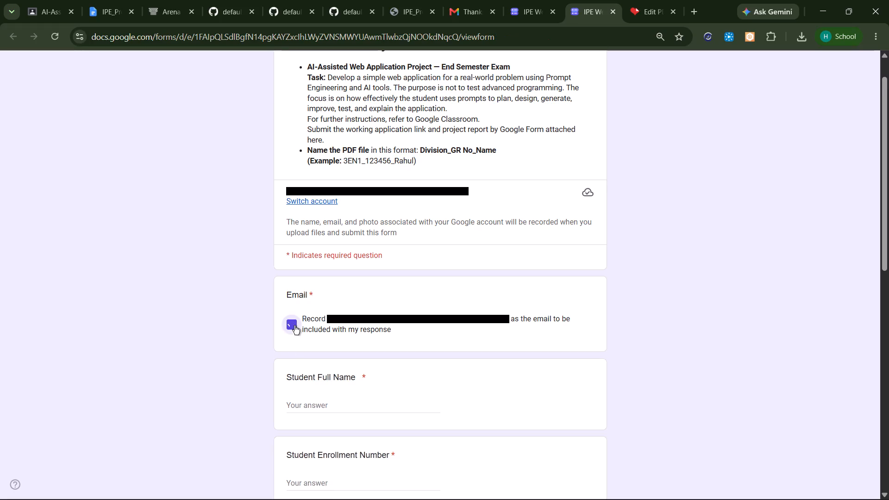
# Fill in the student's full name, enrollment number and GR number in their respective questions.
pyautogui.click(337, 401)
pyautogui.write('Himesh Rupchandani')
pyautogui.scroll(-3, 337, 401)
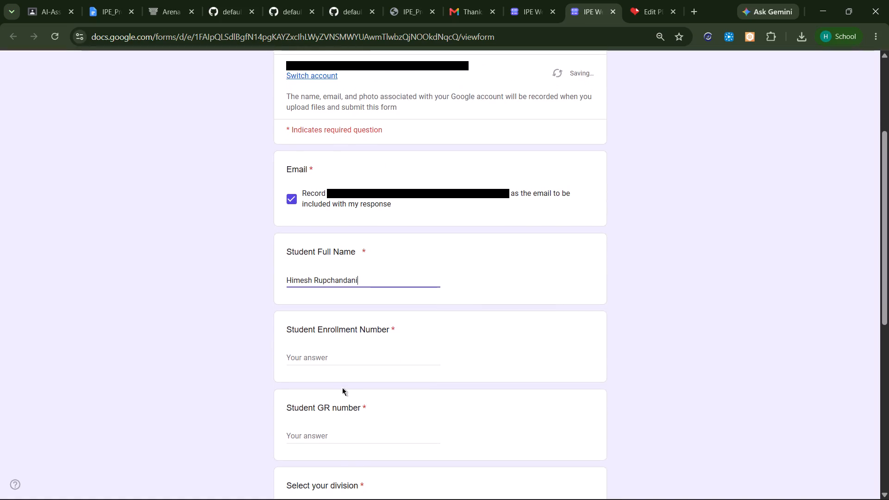
pyautogui.click(322, 359)
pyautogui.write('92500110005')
pyautogui.scroll(-1, 322, 359)
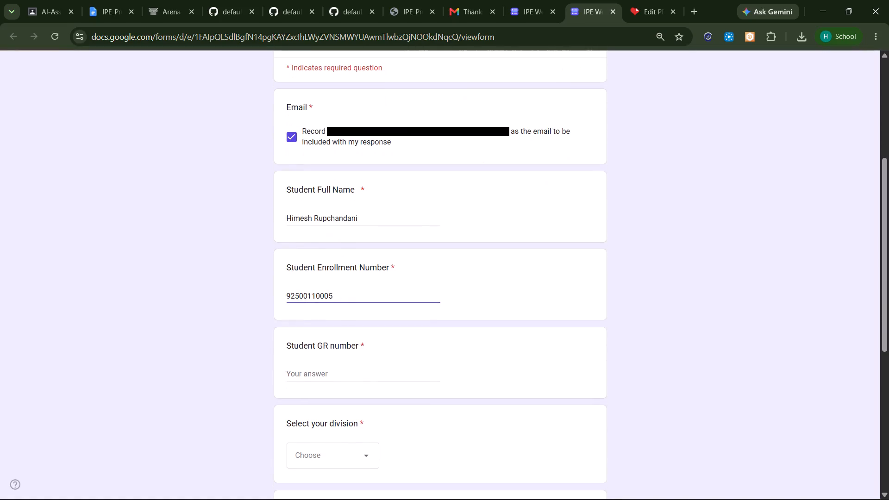
pyautogui.click(325, 370)
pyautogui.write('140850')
# Select 3EU1 as the student's division.
pyautogui.scroll(-2, 325, 370)
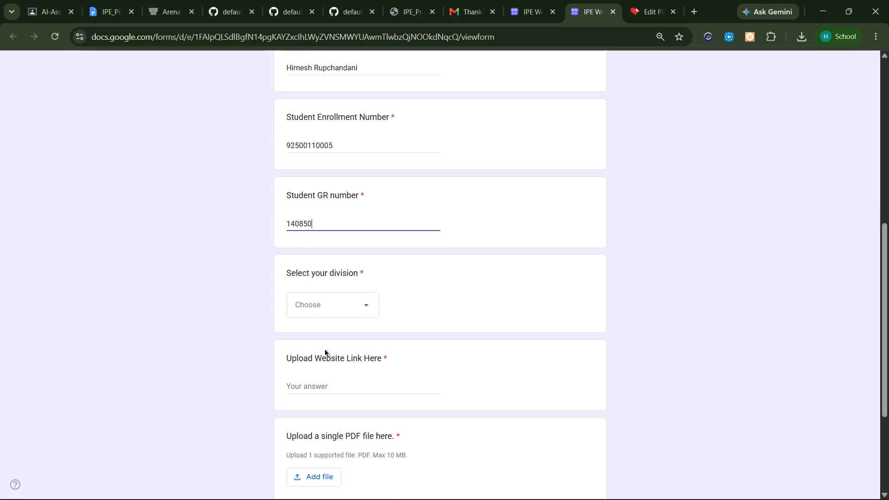
pyautogui.click(310, 309)
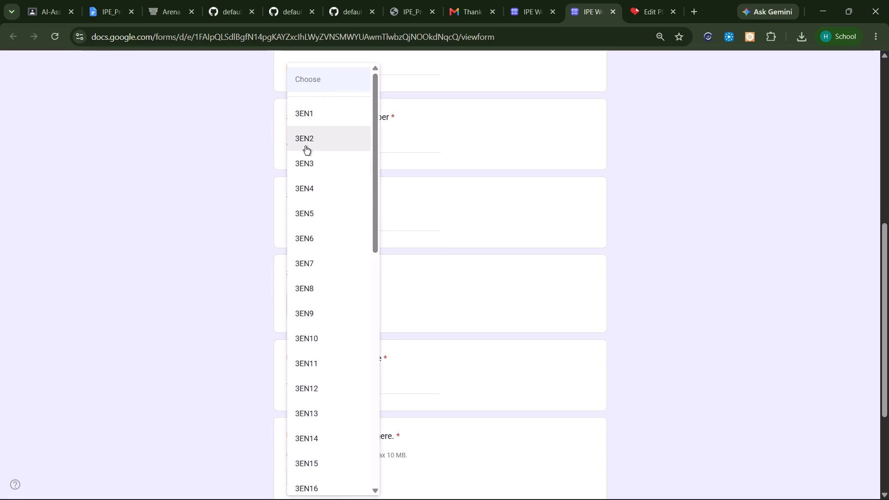
pyautogui.scroll(-5, 309, 394)
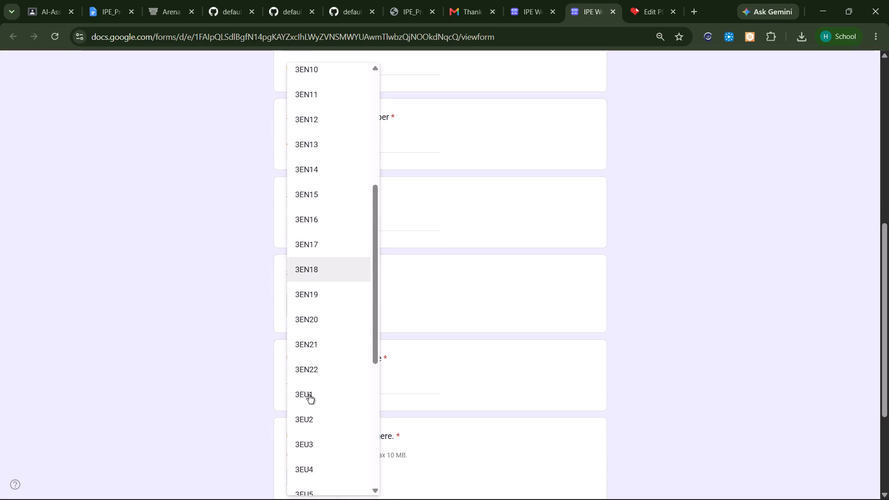
pyautogui.click(309, 394)
pyautogui.scroll(-1, 309, 394)
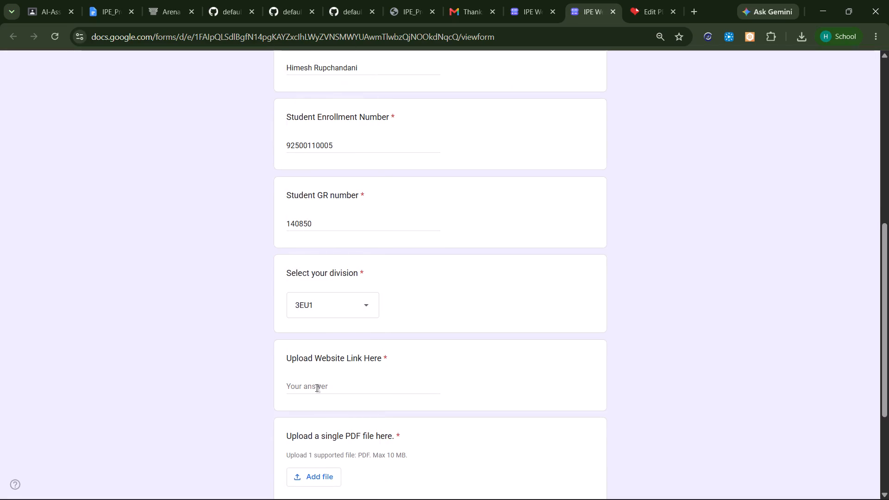
pyautogui.click(317, 388)
pyautogui.scroll(-1, 317, 388)
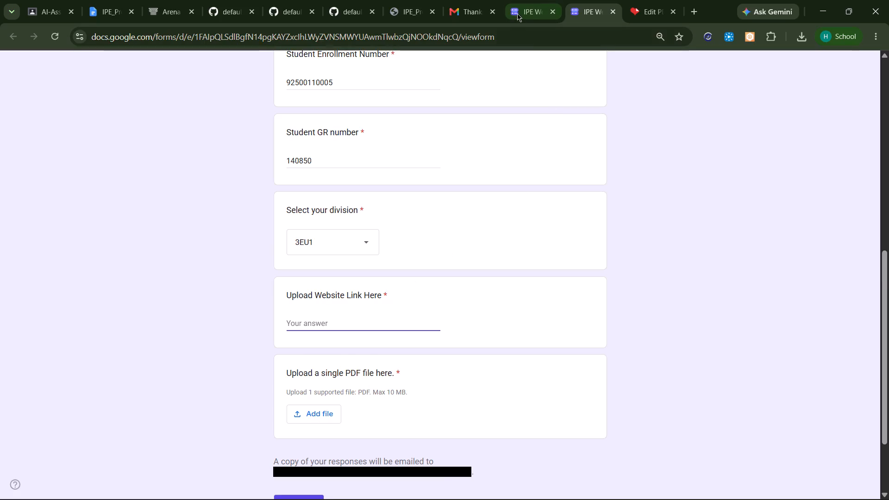
pyautogui.click(516, 12)
pyautogui.tripleClick(371, 245)
pyautogui.click(371, 245)
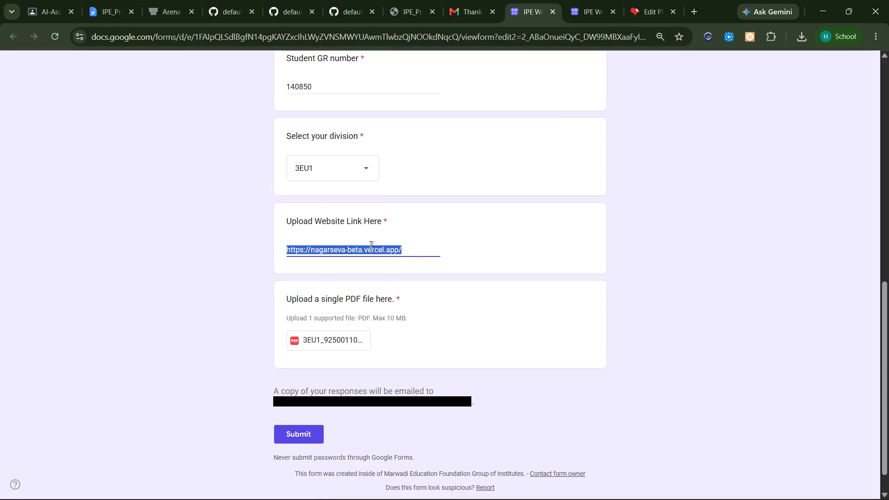
pyautogui.hotkey('ctrl', 'c')
pyautogui.click(591, 0)
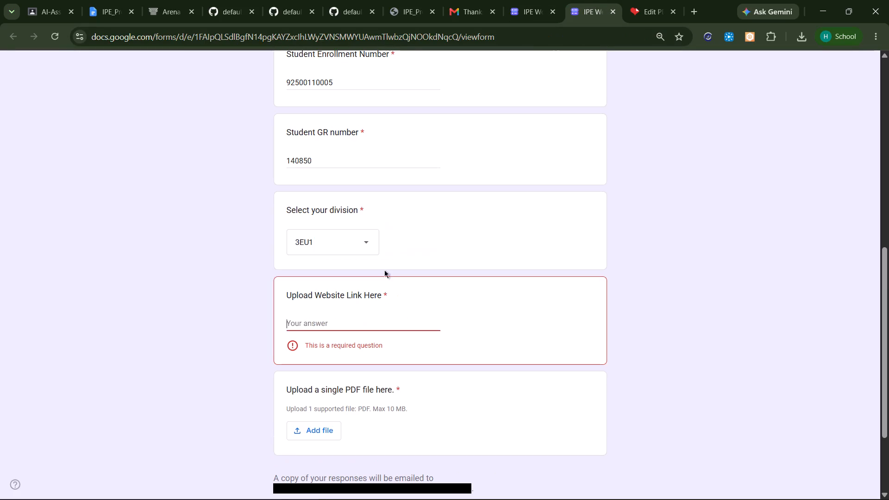
pyautogui.hotkey('ctrl', 'v')
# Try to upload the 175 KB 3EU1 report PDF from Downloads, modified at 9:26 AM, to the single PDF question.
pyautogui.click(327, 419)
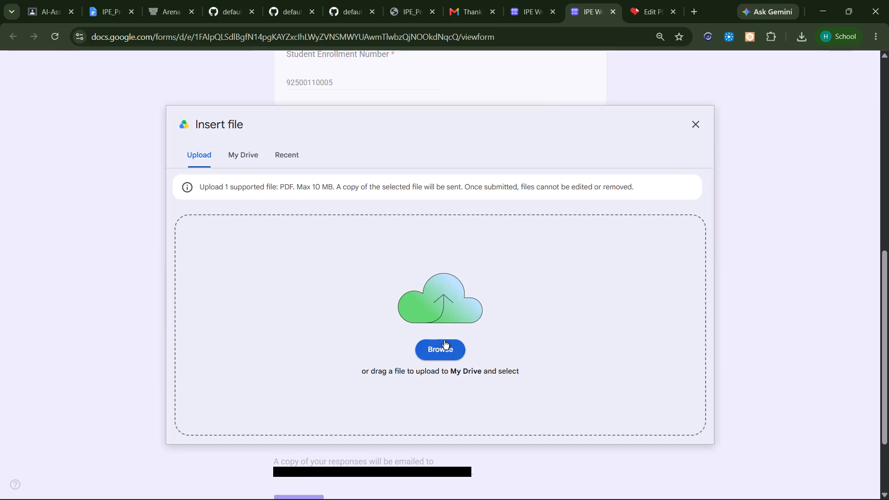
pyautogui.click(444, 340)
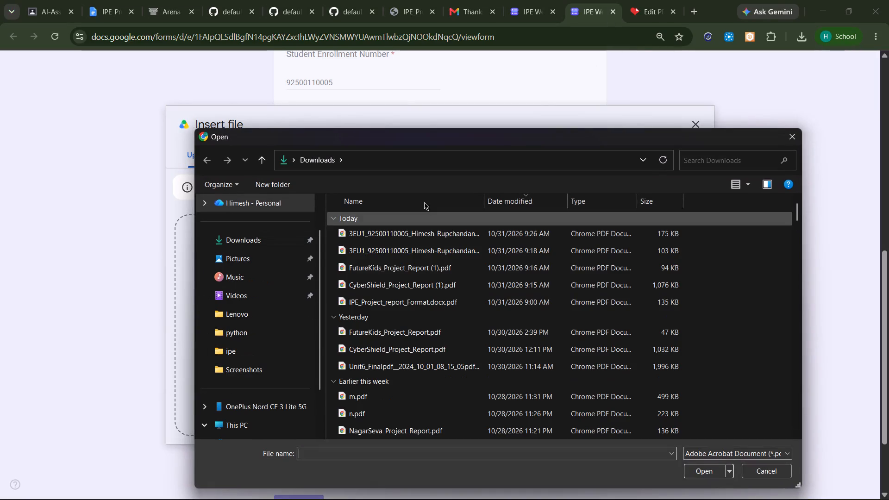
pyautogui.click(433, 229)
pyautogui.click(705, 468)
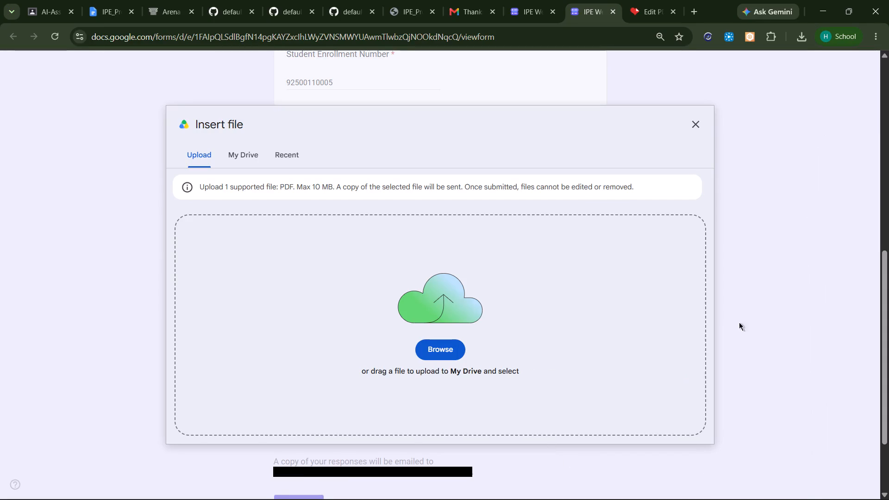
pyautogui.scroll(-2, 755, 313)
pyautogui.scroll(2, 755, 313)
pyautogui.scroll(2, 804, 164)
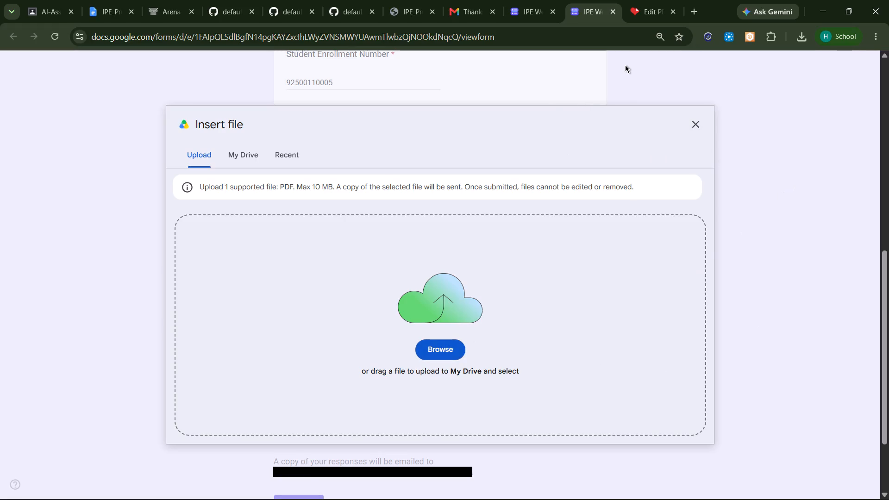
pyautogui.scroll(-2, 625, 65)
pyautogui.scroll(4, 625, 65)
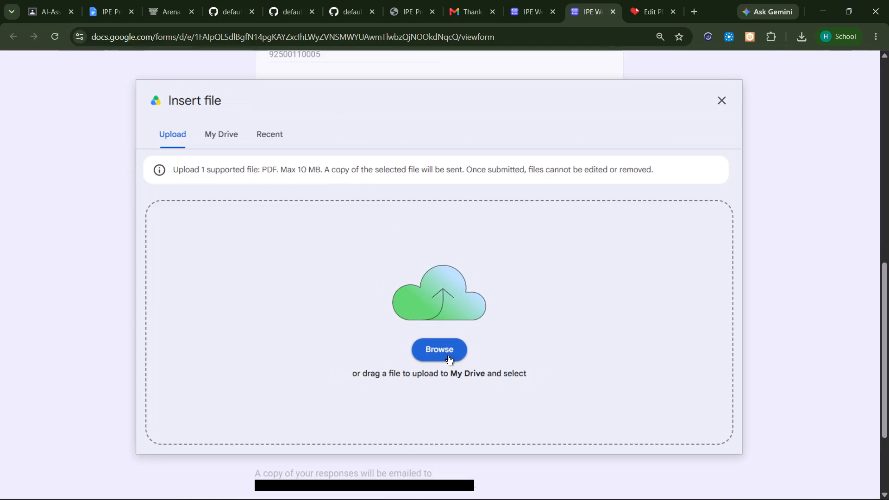
# Browse Downloads again and choose the 175 KB 3EU1 report PDF, modified at 9:26 AM, for the upload.
pyautogui.click(446, 342)
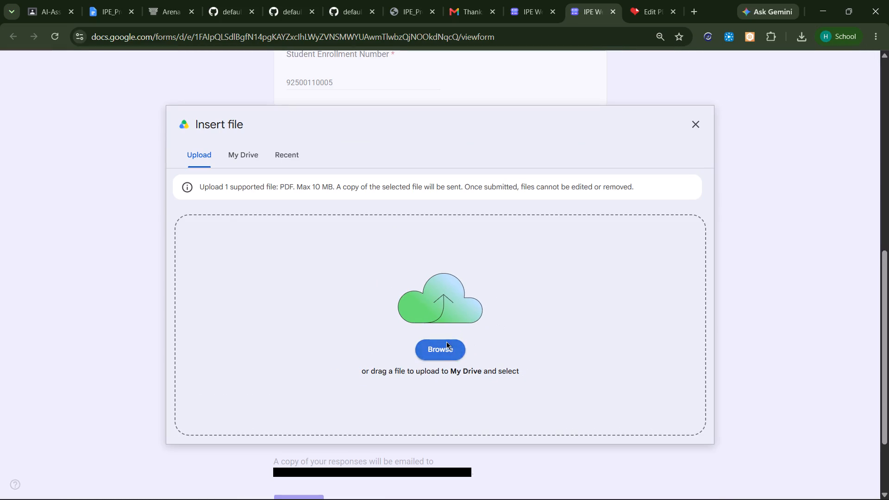
pyautogui.click(407, 241)
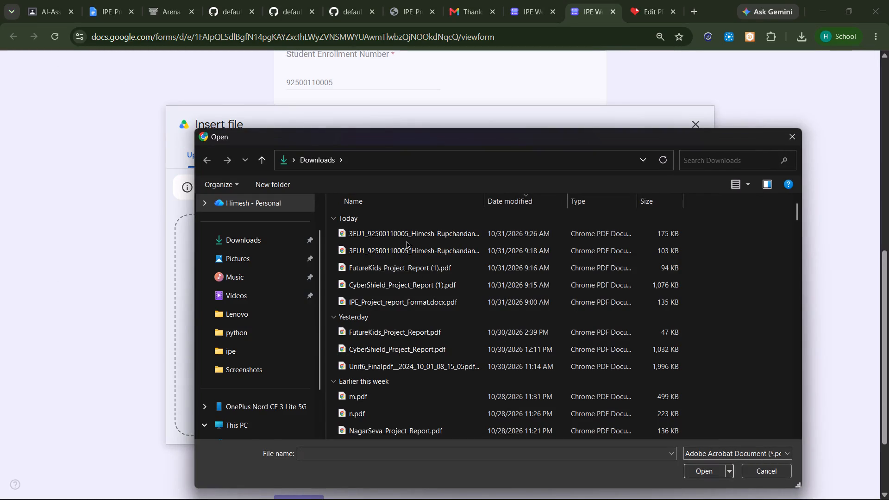
pyautogui.click(404, 238)
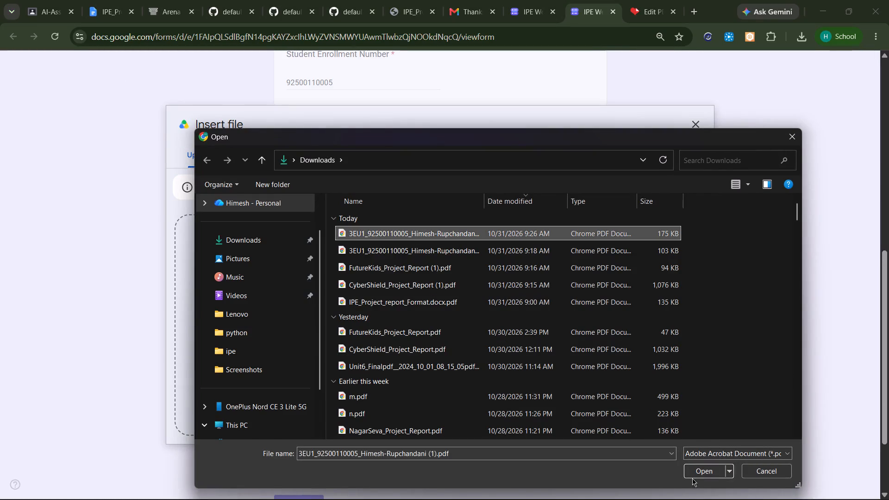
# Upload the chosen 175 KB 3EU1 report PDF, modified at 9:26 AM, to the form's single PDF question.
pyautogui.click(697, 469)
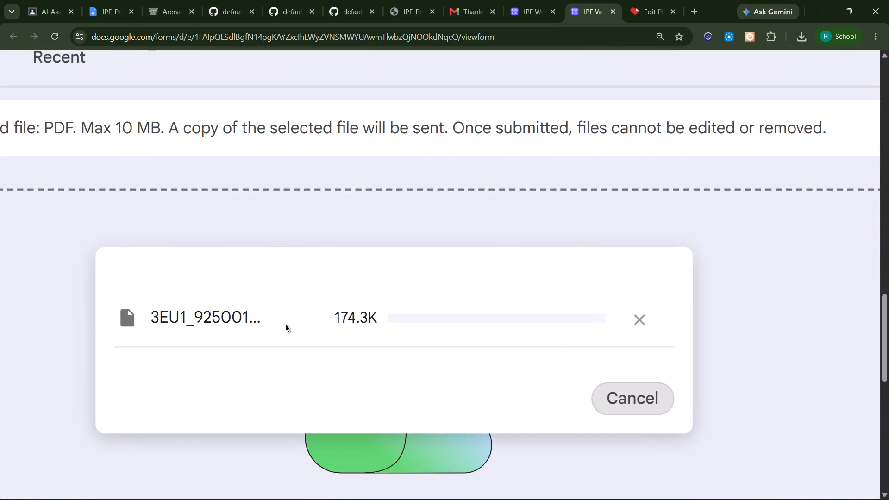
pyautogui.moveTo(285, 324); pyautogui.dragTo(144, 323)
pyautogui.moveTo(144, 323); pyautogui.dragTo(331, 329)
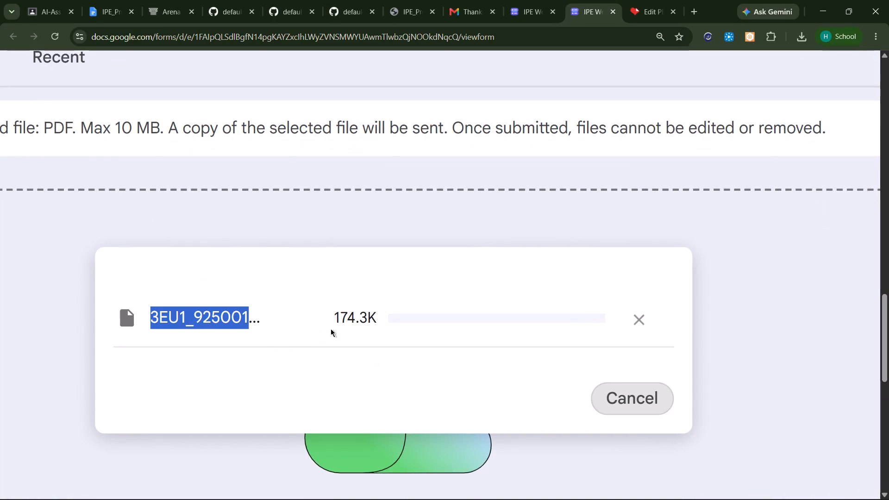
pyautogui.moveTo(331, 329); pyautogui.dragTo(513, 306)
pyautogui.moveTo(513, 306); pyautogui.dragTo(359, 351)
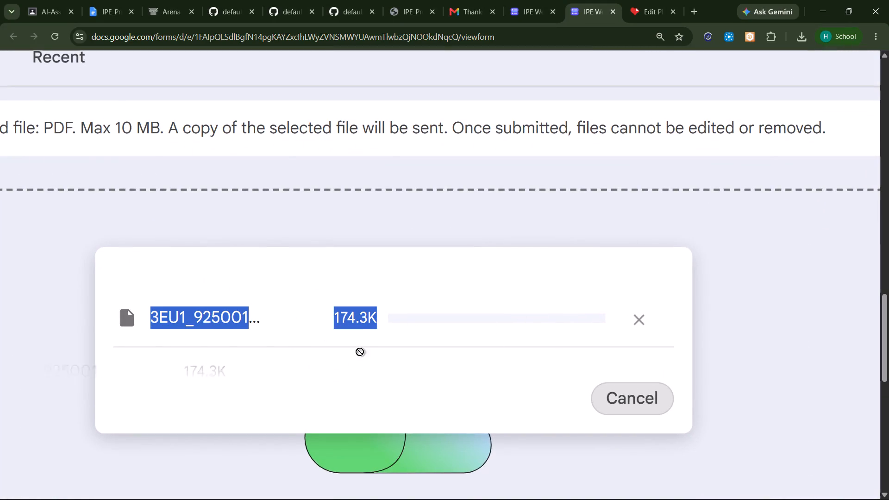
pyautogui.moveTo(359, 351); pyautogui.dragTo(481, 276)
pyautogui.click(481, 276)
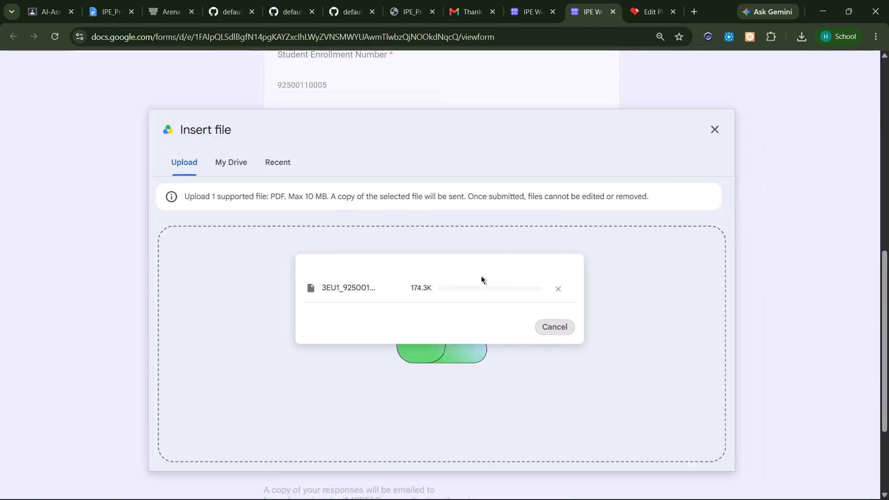
# Submit the new IPE Web Project form response with the 3EU1 report PDF attached.
pyautogui.scroll(-2, 711, 244)
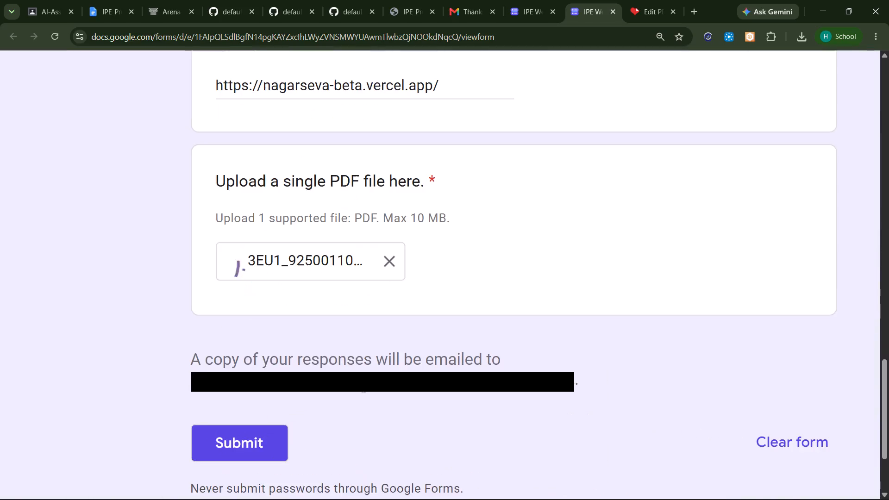
pyautogui.scroll(-1, 362, 388)
pyautogui.click(248, 422)
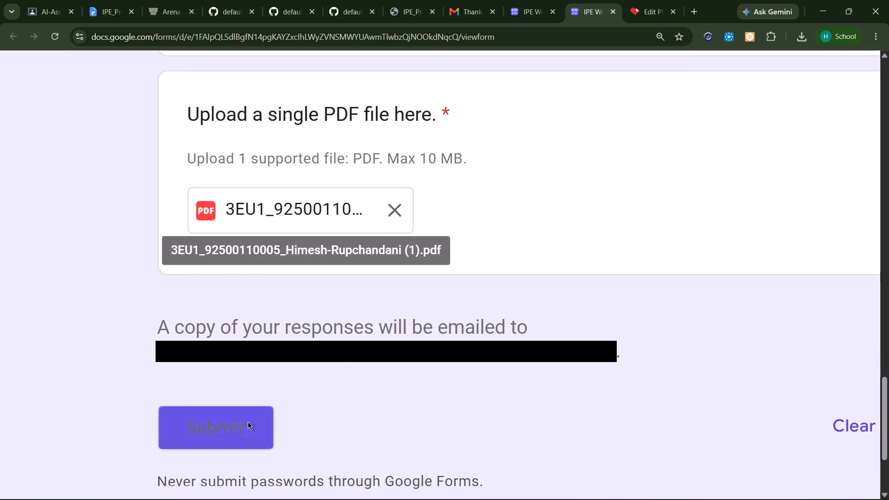
pyautogui.scroll(7, 405, 273)
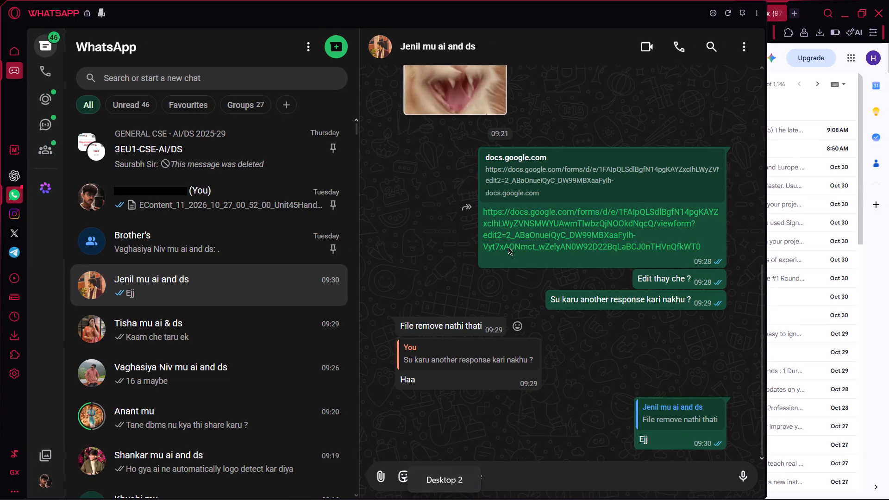
# Switch to WhatsApp and delete the message "Kaam che taru ek" for everyone in the Tisha chat.
pyautogui.click(267, 331)
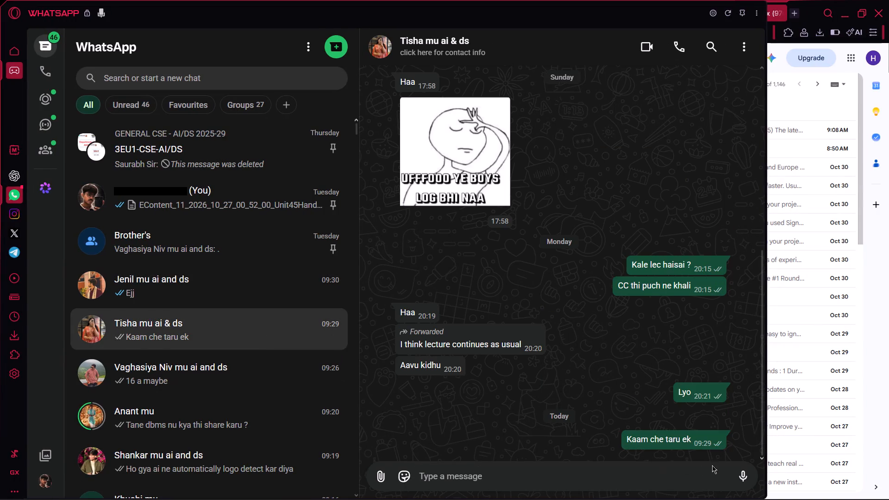
pyautogui.click(721, 437)
pyautogui.click(725, 415)
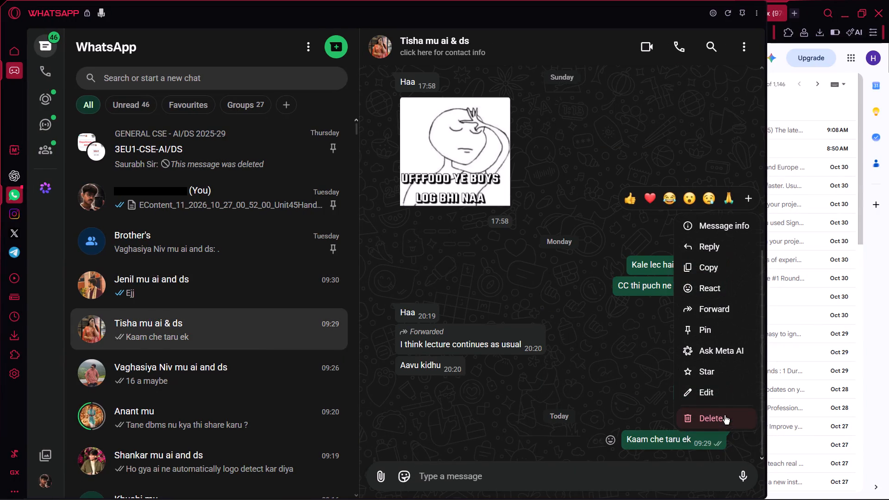
pyautogui.click(739, 481)
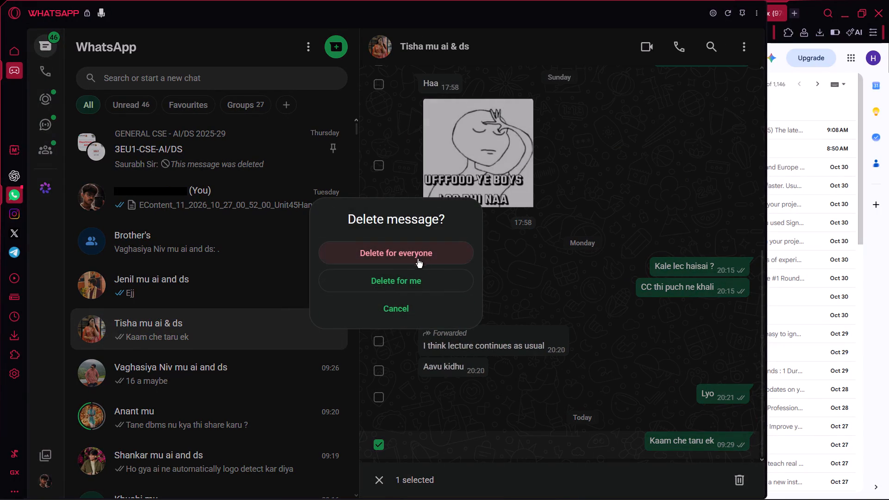
pyautogui.click(415, 256)
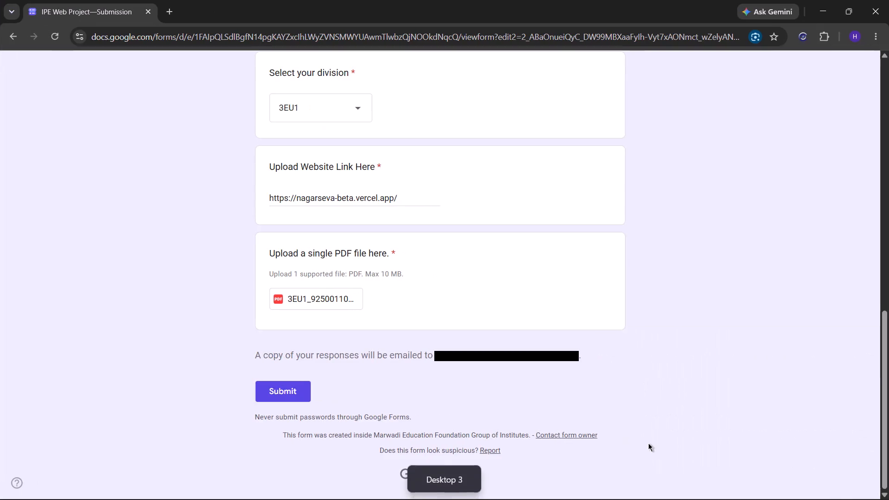
# Switch to the Chrome window with the earlier response open for editing and resubmit it.
pyautogui.scroll(10, 554, 297)
pyautogui.scroll(-7, 554, 297)
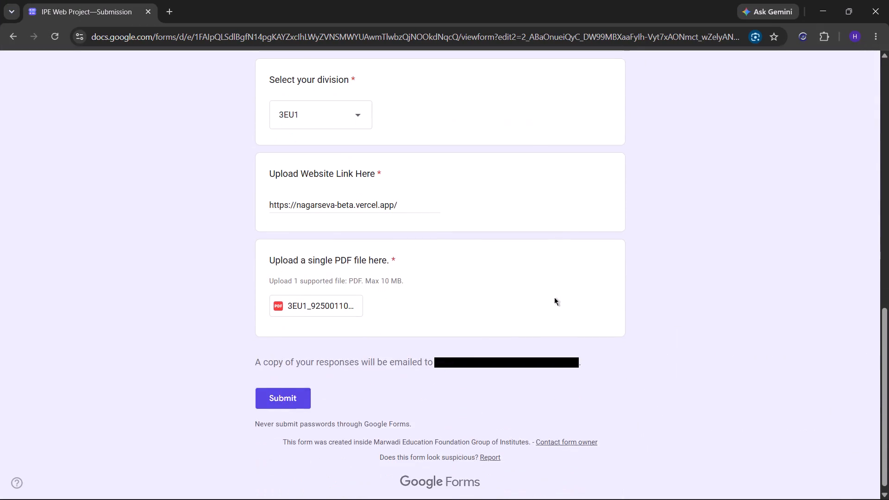
pyautogui.click(279, 397)
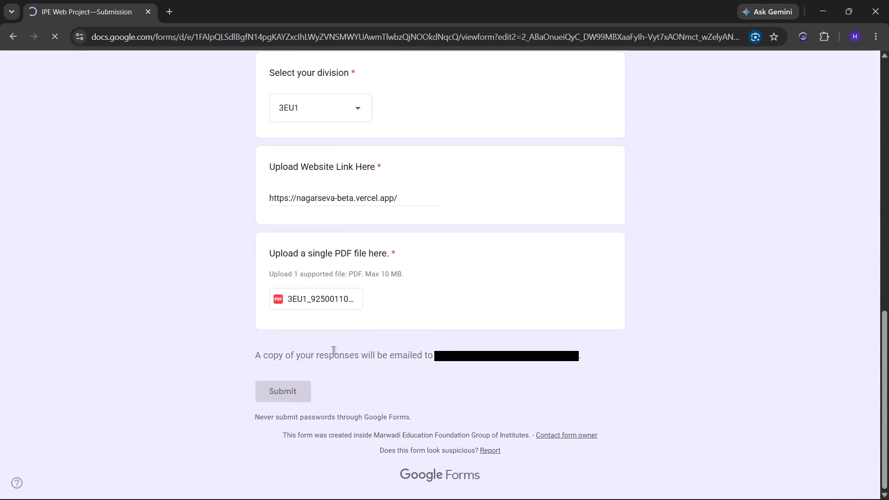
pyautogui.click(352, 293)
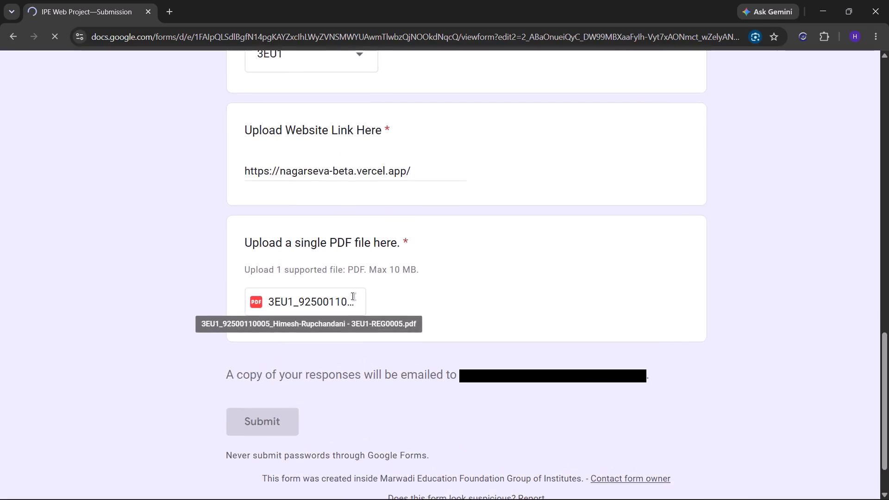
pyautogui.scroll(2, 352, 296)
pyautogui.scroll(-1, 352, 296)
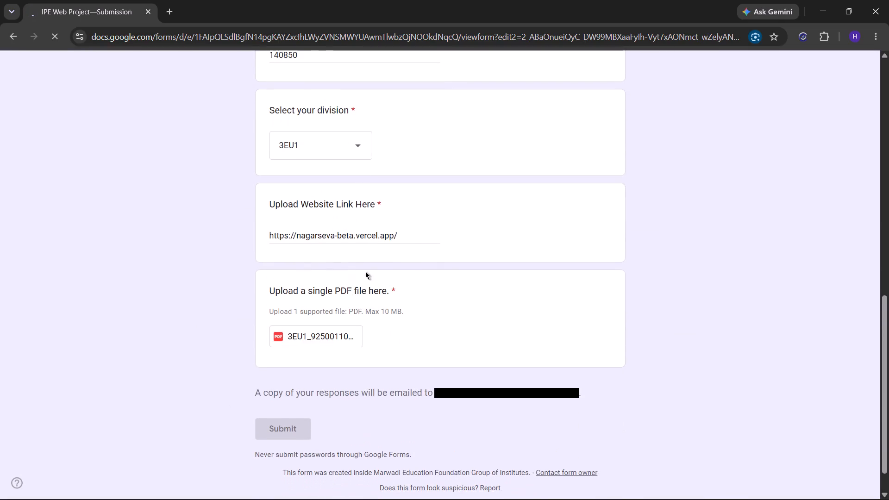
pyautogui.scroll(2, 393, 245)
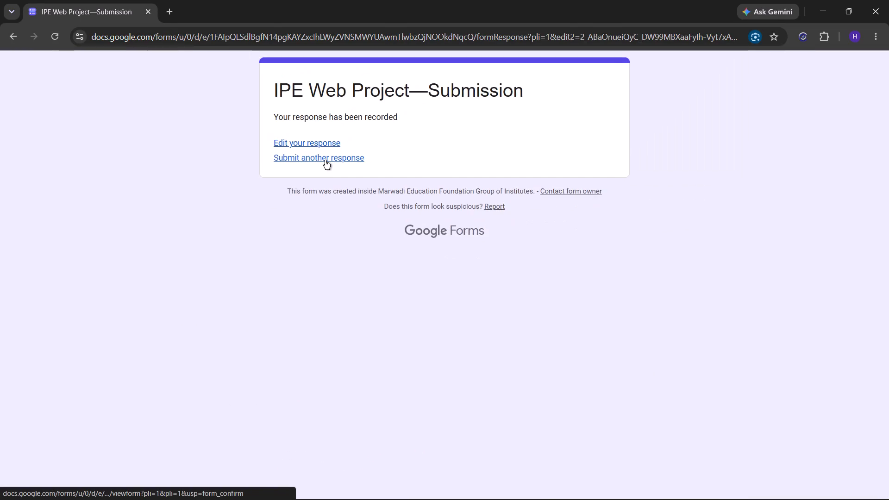
# Reopen the resubmitted response for editing and review its attached PDF and student details.
pyautogui.click(312, 142)
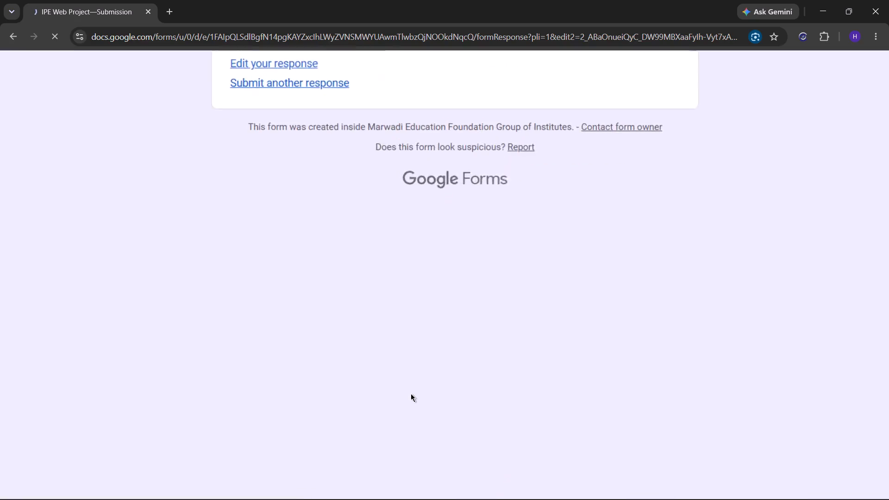
pyautogui.scroll(2, 411, 394)
pyautogui.scroll(1, 439, 283)
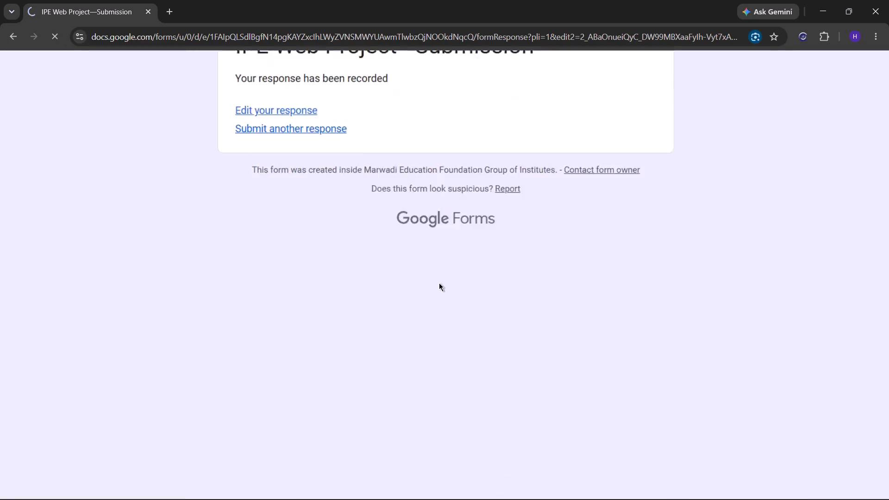
pyautogui.scroll(2, 439, 283)
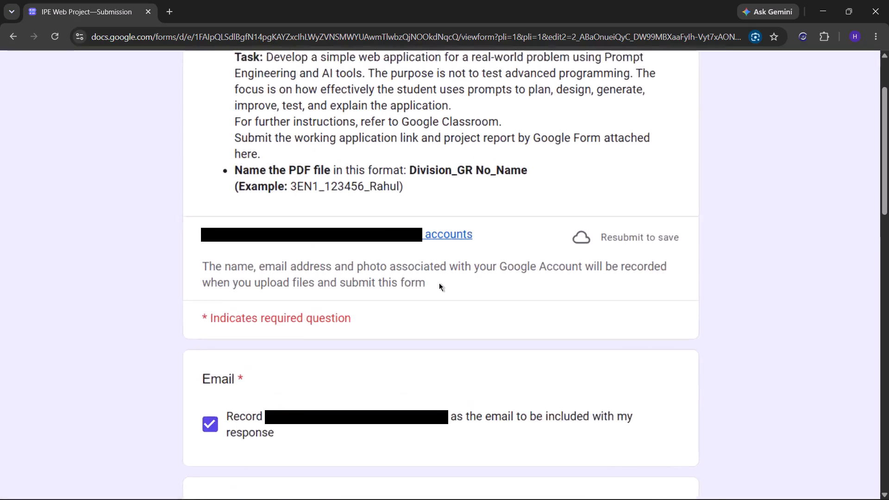
pyautogui.scroll(-5, 439, 283)
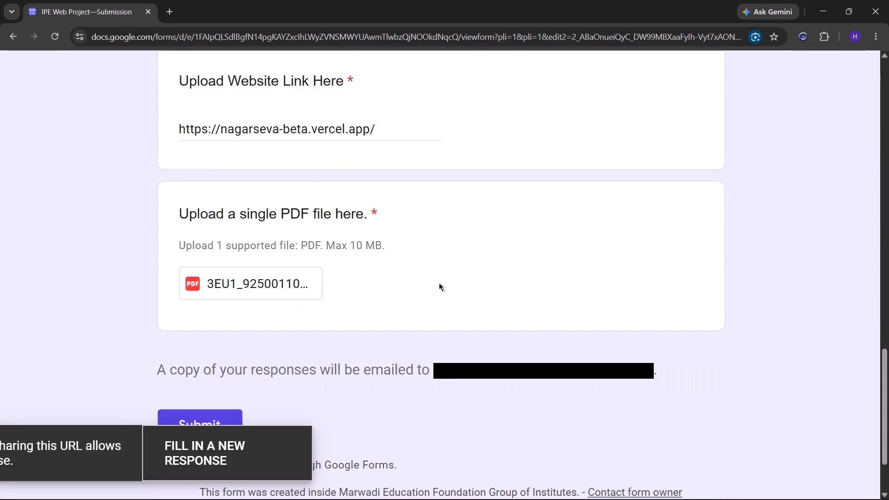
pyautogui.scroll(3, 439, 283)
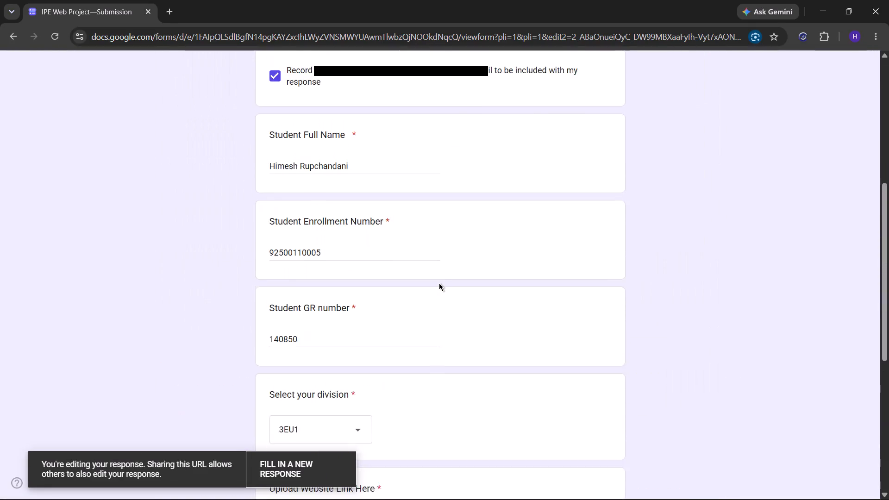
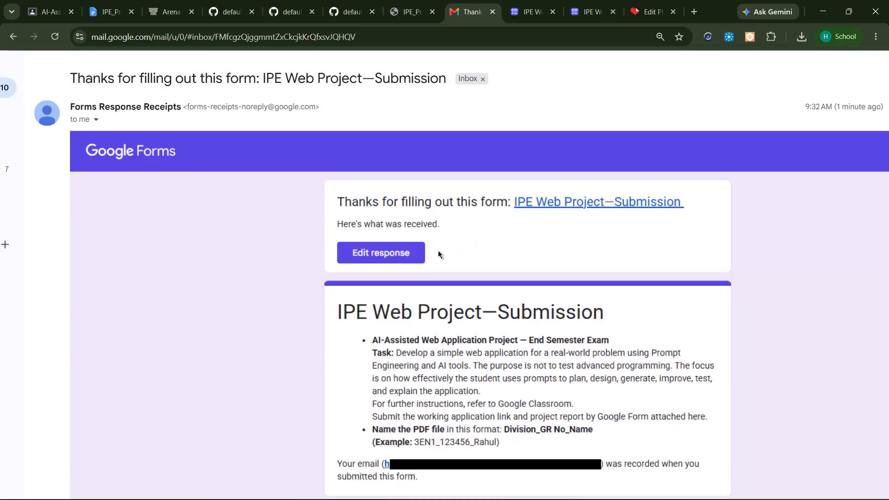
# Open the earlier IPE Web Project response for editing from its receipt email and place the cursor in the website link answer.
pyautogui.click(398, 257)
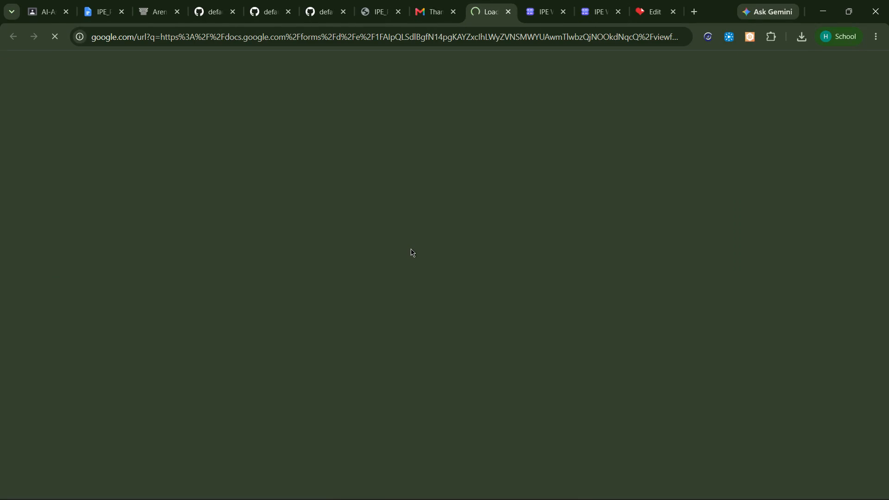
pyautogui.scroll(-2, 411, 249)
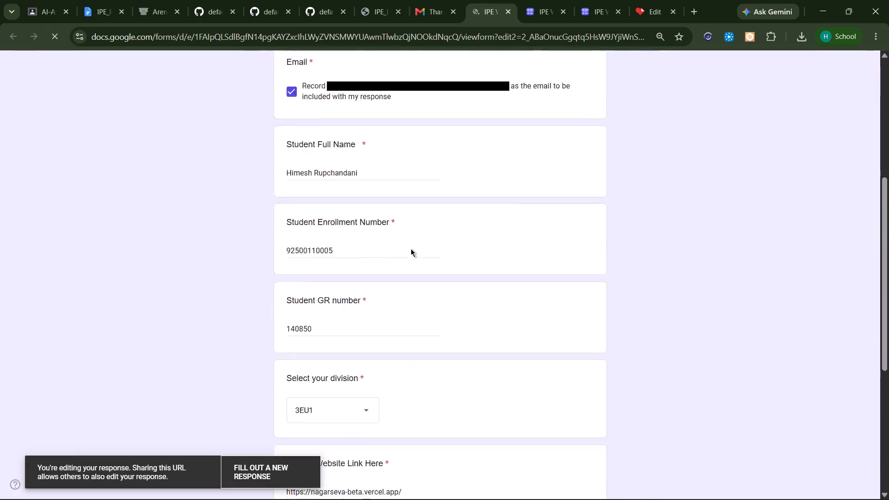
pyautogui.scroll(-3, 411, 249)
pyautogui.moveTo(381, 208); pyautogui.dragTo(396, 214)
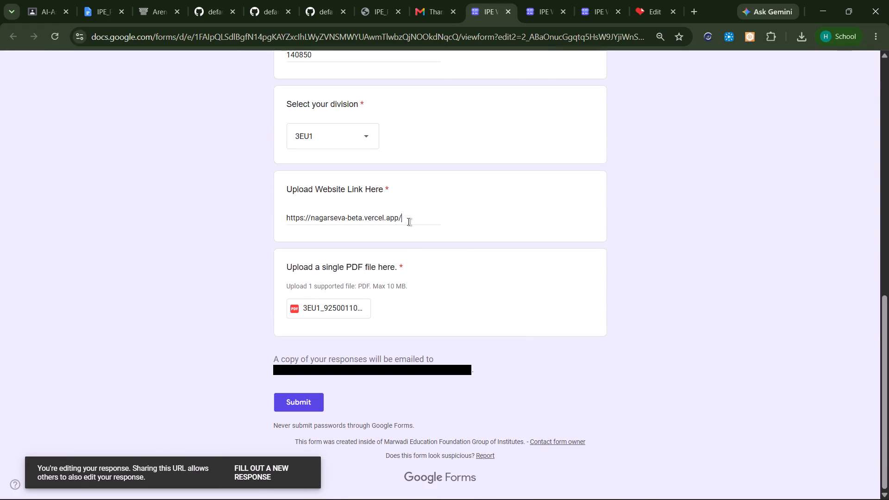
pyautogui.click(408, 222)
pyautogui.hotkey('shift', 'Return')
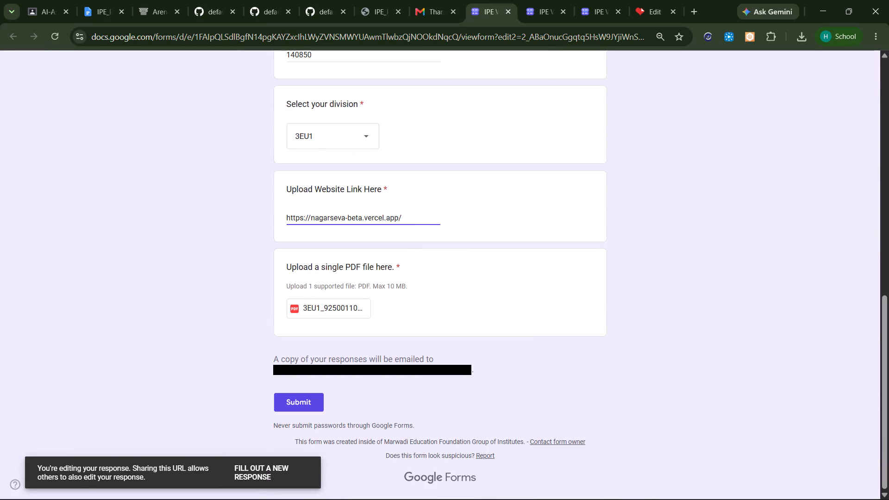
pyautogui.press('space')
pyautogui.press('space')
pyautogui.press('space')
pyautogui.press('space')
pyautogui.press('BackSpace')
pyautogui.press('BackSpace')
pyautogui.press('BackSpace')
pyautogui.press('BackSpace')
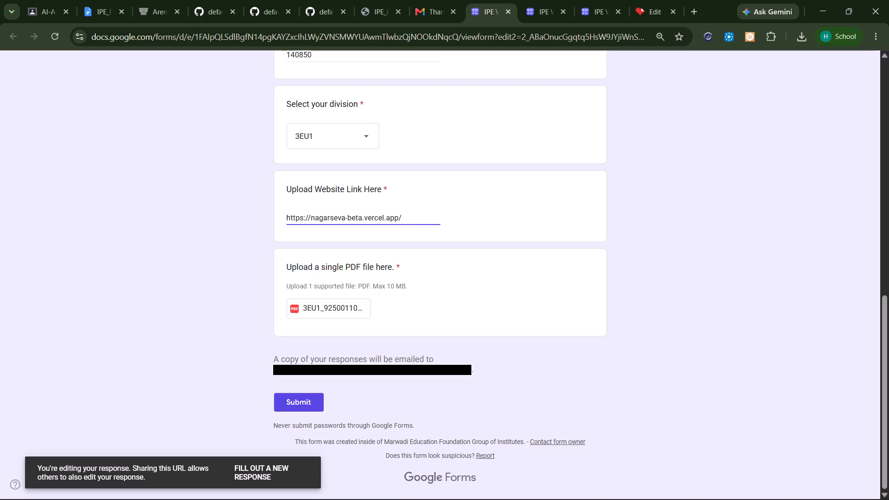
# Review the earlier response's form instructions, including the required PDF file name format.
pyautogui.scroll(3, 472, 242)
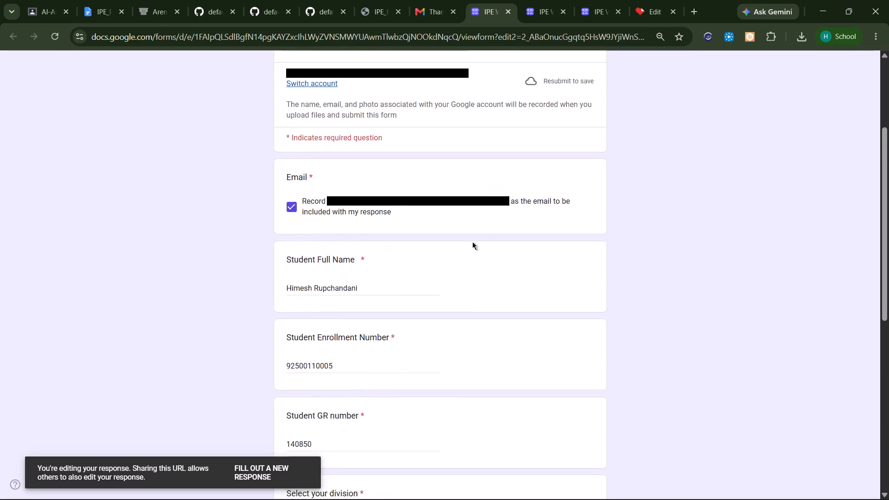
pyautogui.scroll(1, 472, 242)
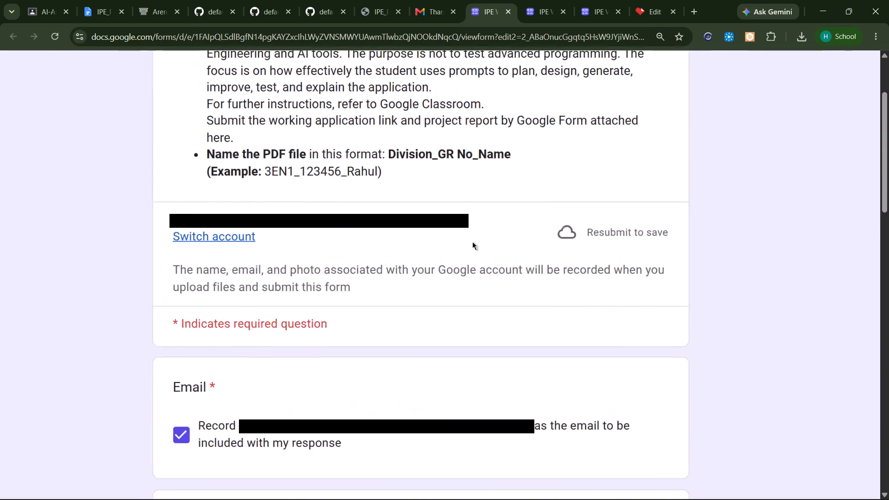
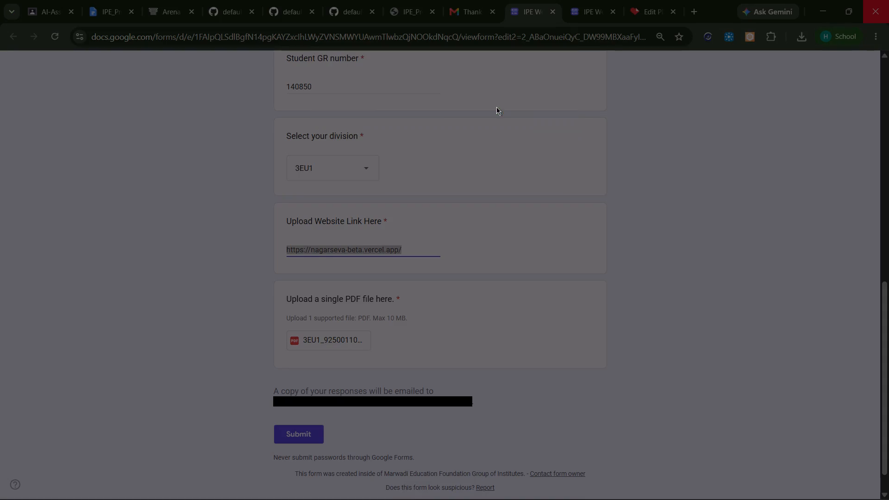
# Close the Downloads folder window on the second desktop.
pyautogui.click(888, 0)
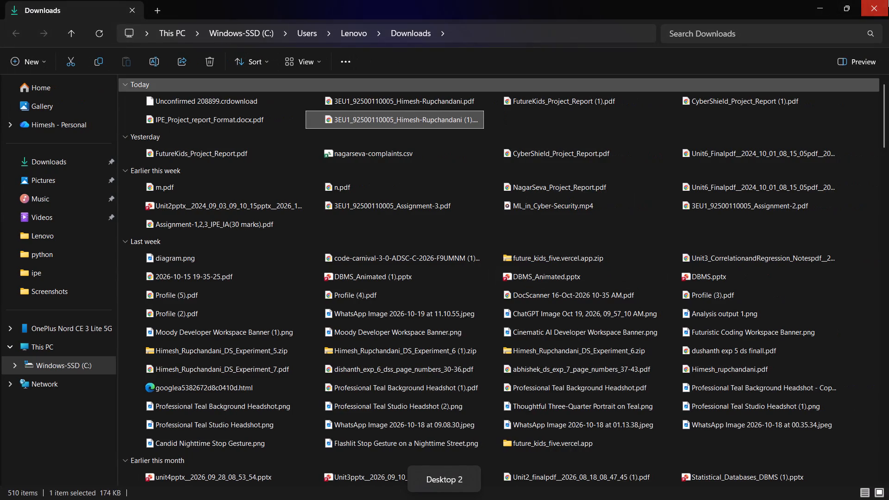